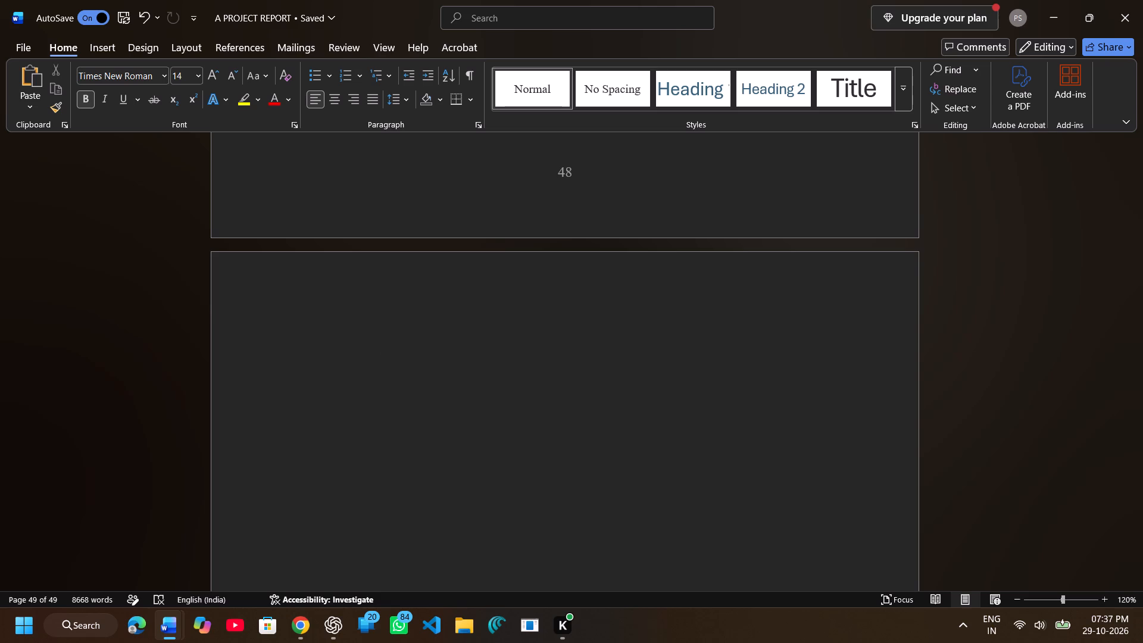
Add the heading "CHAPTER-4", indented toward the middle of the first line of the blank page 49, and start a new line below.
key("Tab")
key("Tab")
key("Tab")
type("CHAPTEE")
key("BackSpace")
type("R-4")
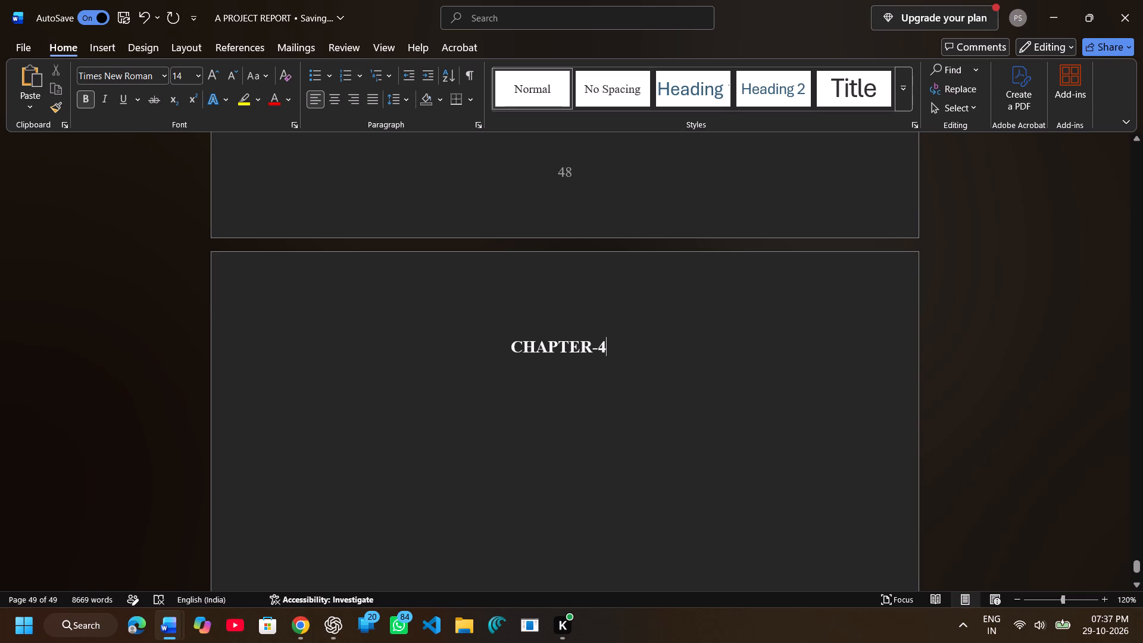
key("Return")
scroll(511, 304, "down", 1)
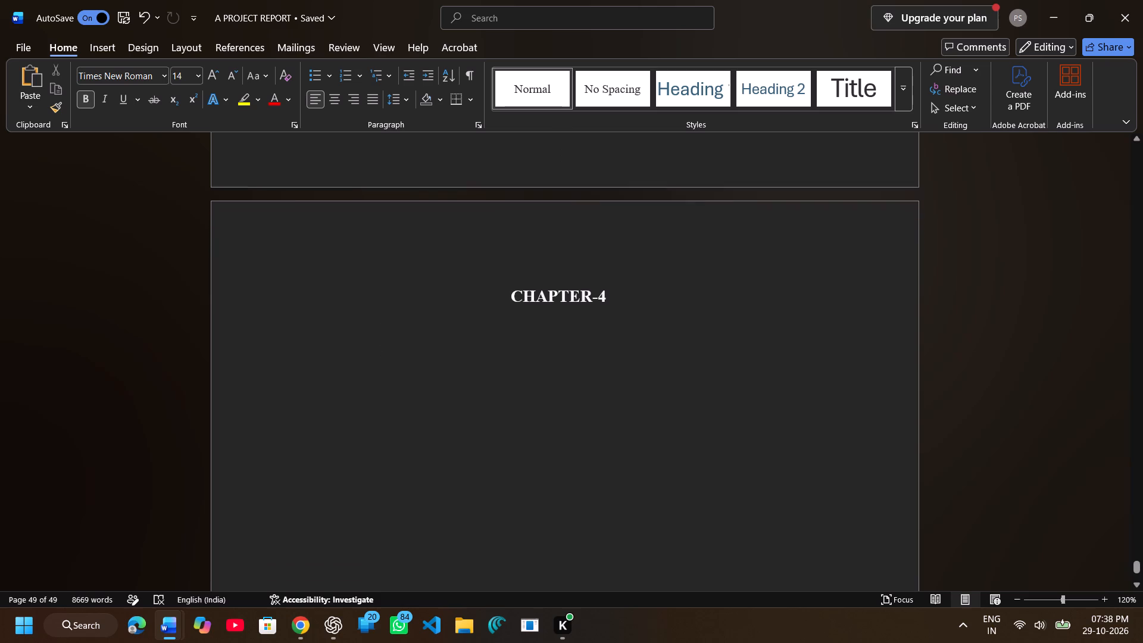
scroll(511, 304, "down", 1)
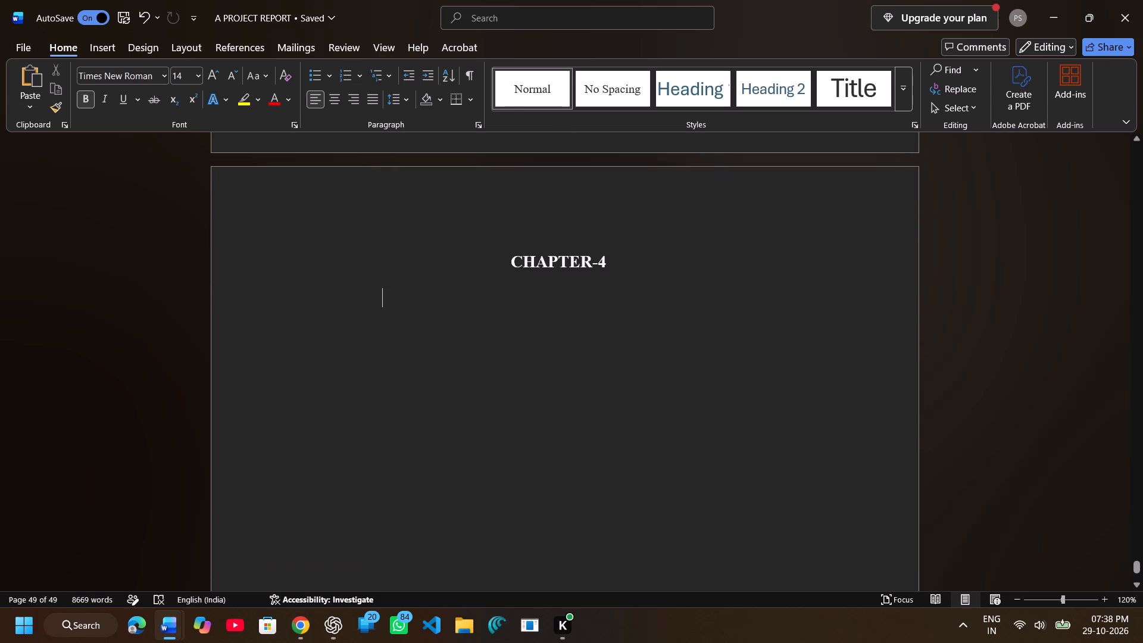
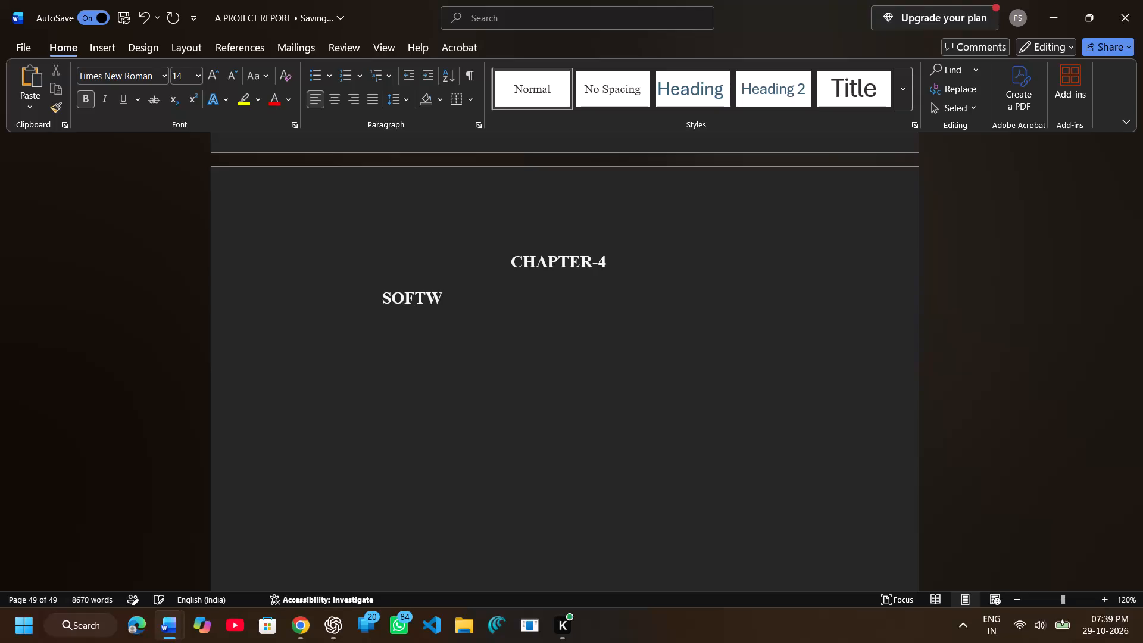
Complete the chapter title on the line below the CHAPTER-4 heading as "SOFTWARE DESIGN".
key("BackSpace")
key("BackSpace")
type("ARE DESIGN")
Indent the SOFTWARE DESIGN title by two more tab stops so it sits centred beneath the CHAPTER-4 heading.
key("Left")
key("Left")
key("Left")
key("Left")
key("Left")
key("Left")
key("Left")
key("Left")
key("Left")
key("Left")
key("Left")
key("Left")
key("Left")
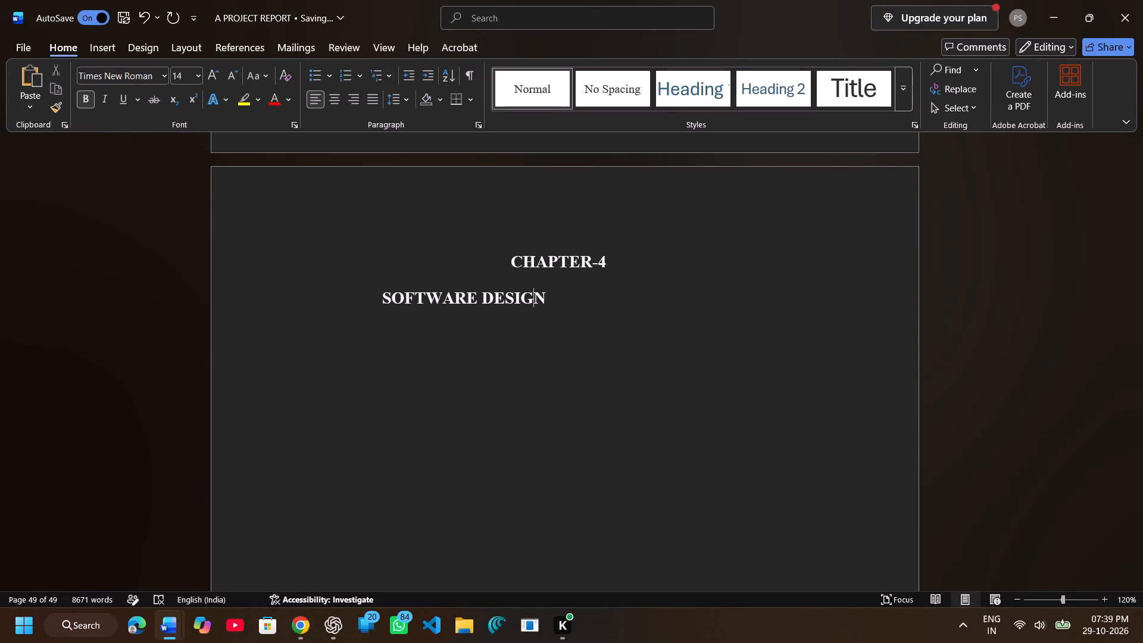
key("Left")
key("Left")
key("space")
key("Tab")
key("Tab")
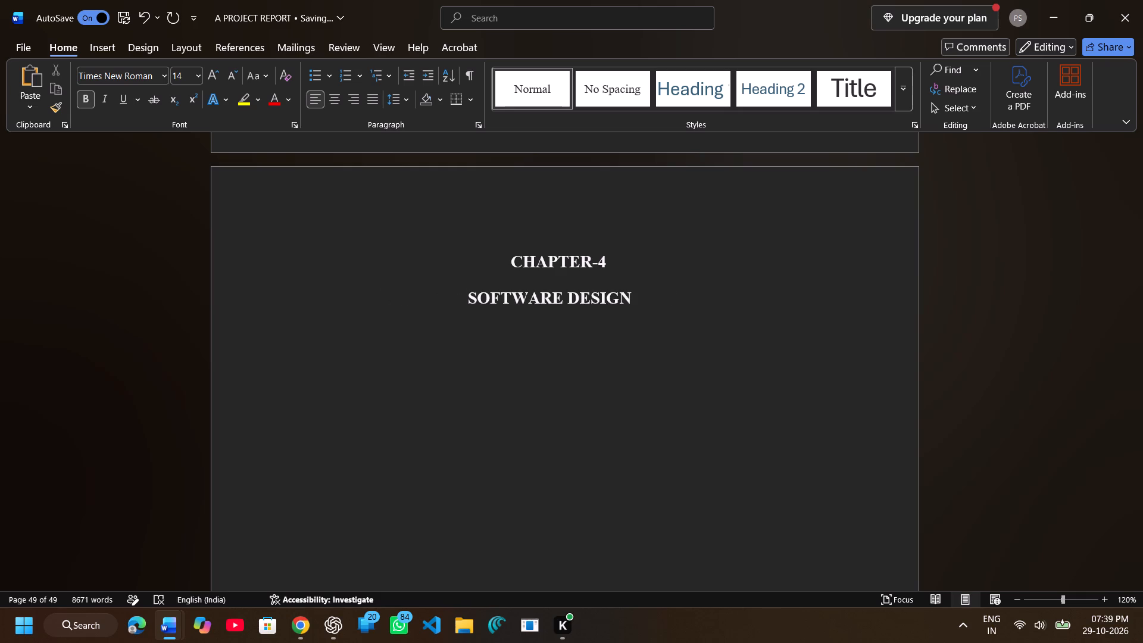
key("Tab")
key("BackSpace")
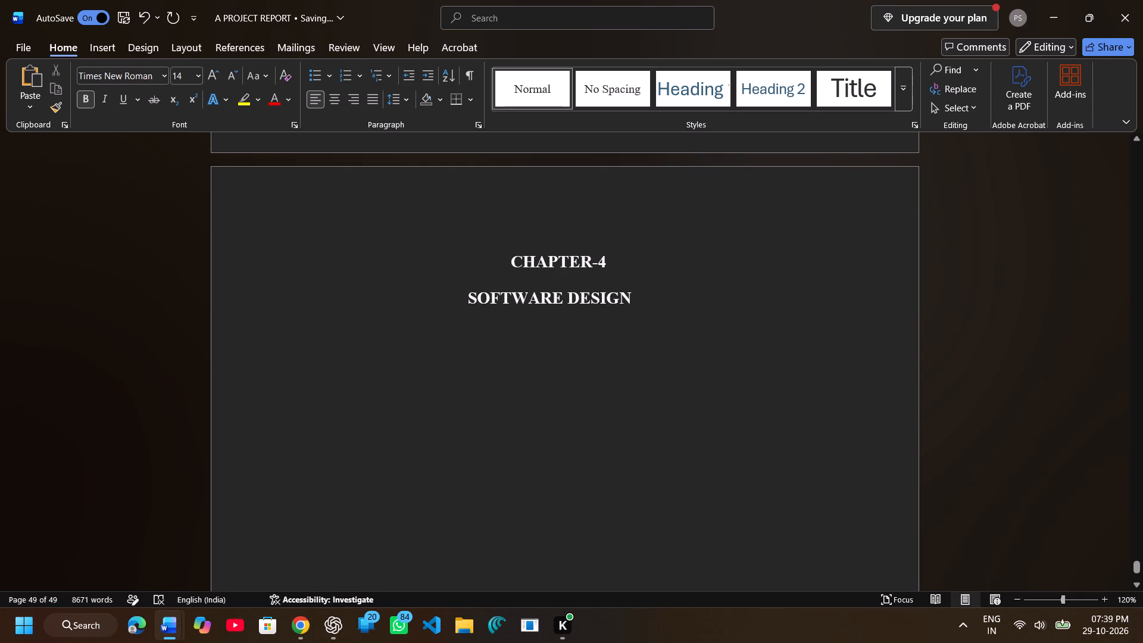
Start a new empty line at the left margin below the SOFTWARE DESIGN title.
left_click(639, 292)
key("Return")
key("BackSpace")
key("BackSpace")
key("Return")
key("BackSpace")
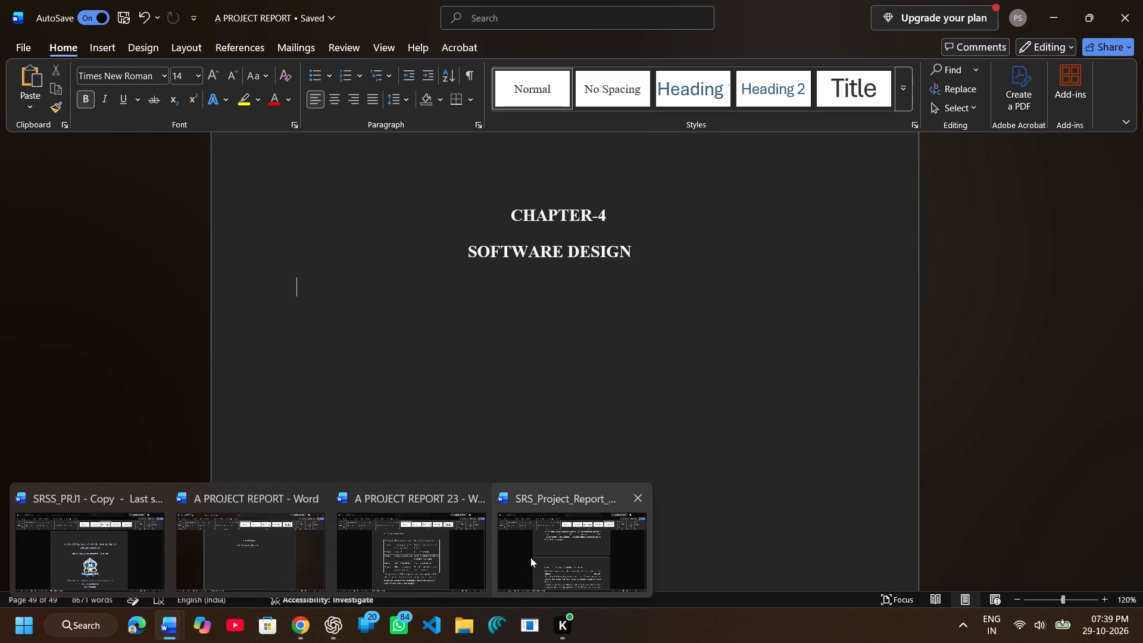
Switch to SRS_Project_Report_Template and copy all Chapter 4 content, from the student instructions box through the end of Table 4.2.
left_click(545, 554)
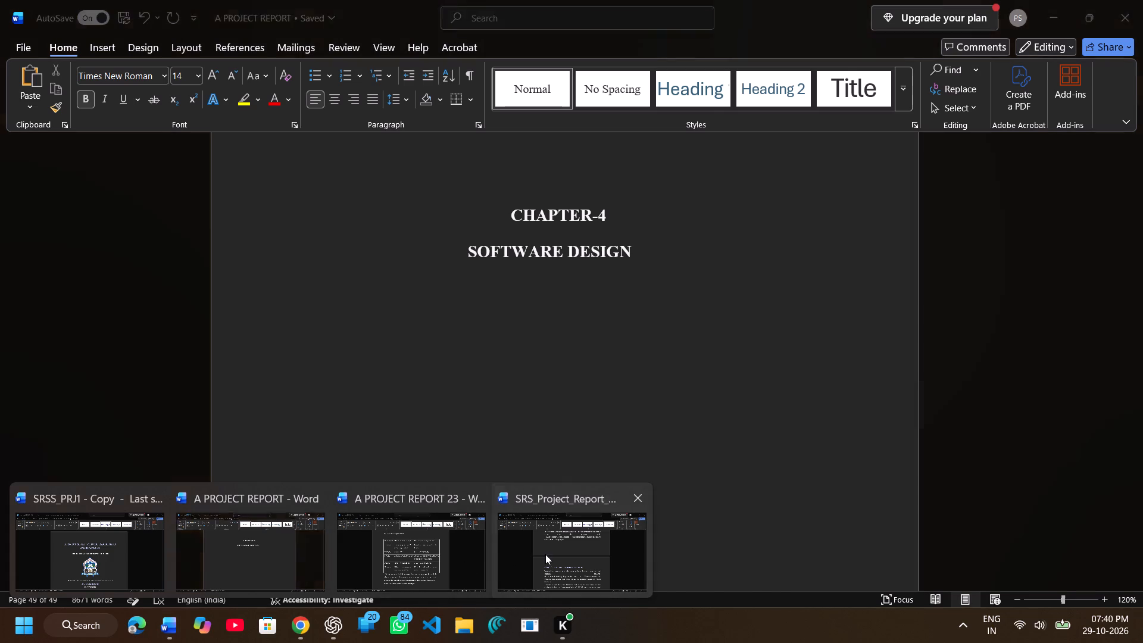
scroll(536, 470, "down", 2)
scroll(536, 470, "up", 1)
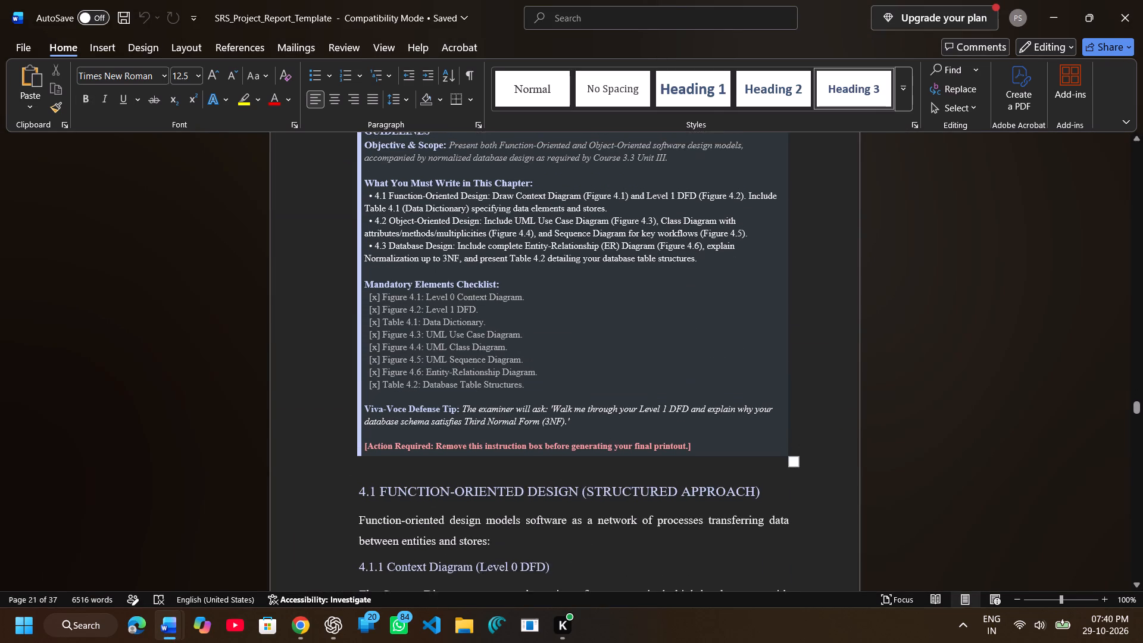
scroll(536, 470, "up", 1)
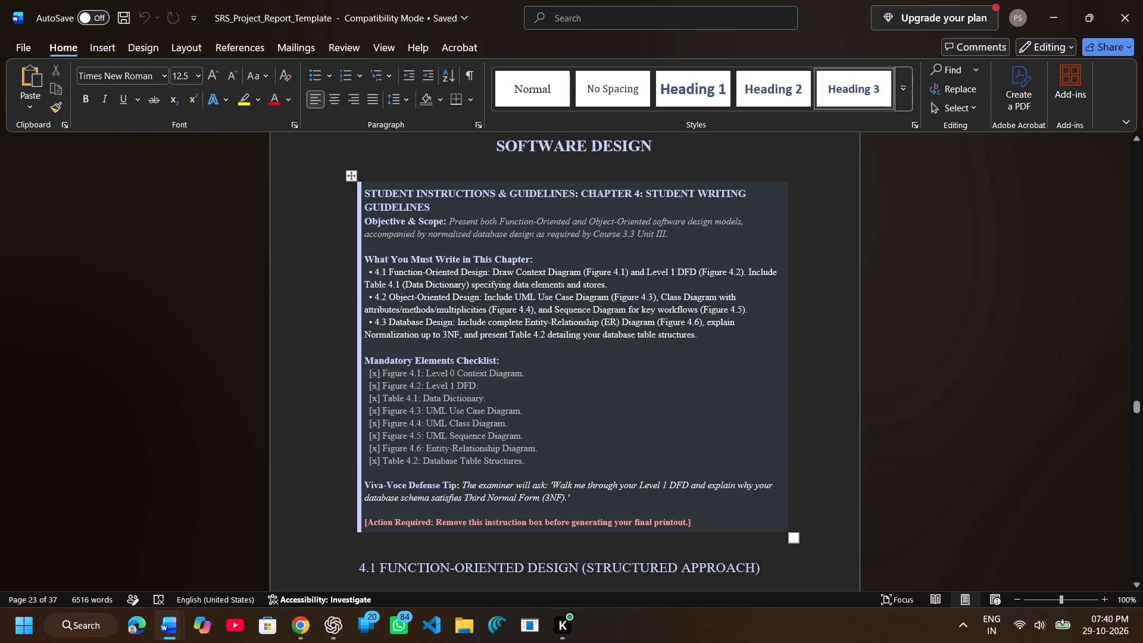
left_click_drag(368, 189, 656, 587)
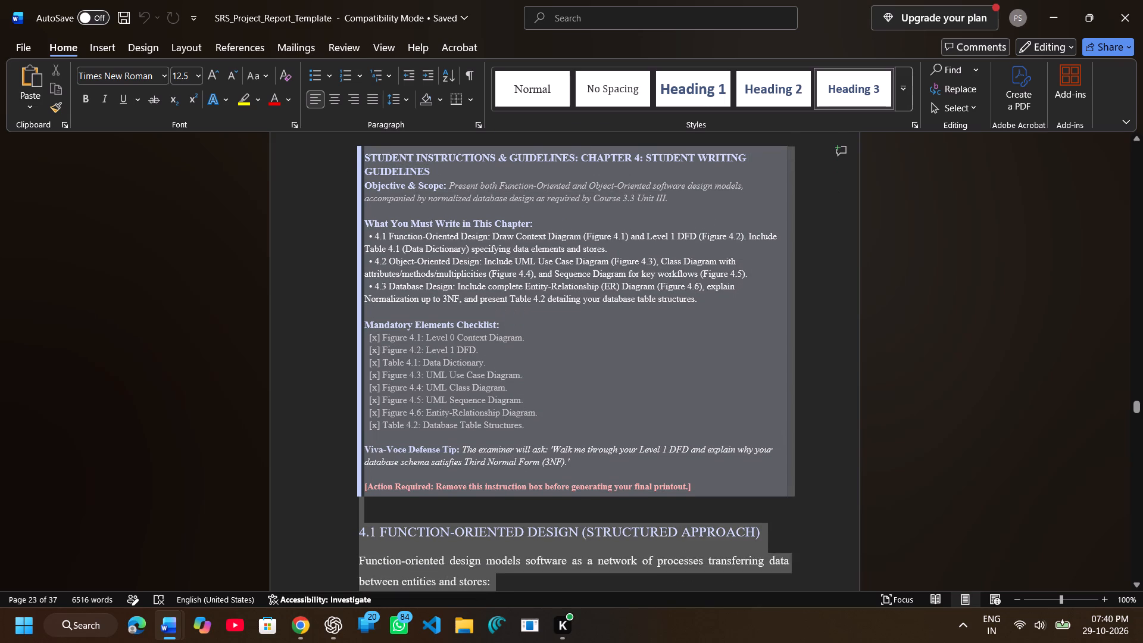
left_click_drag(656, 587, 698, 607)
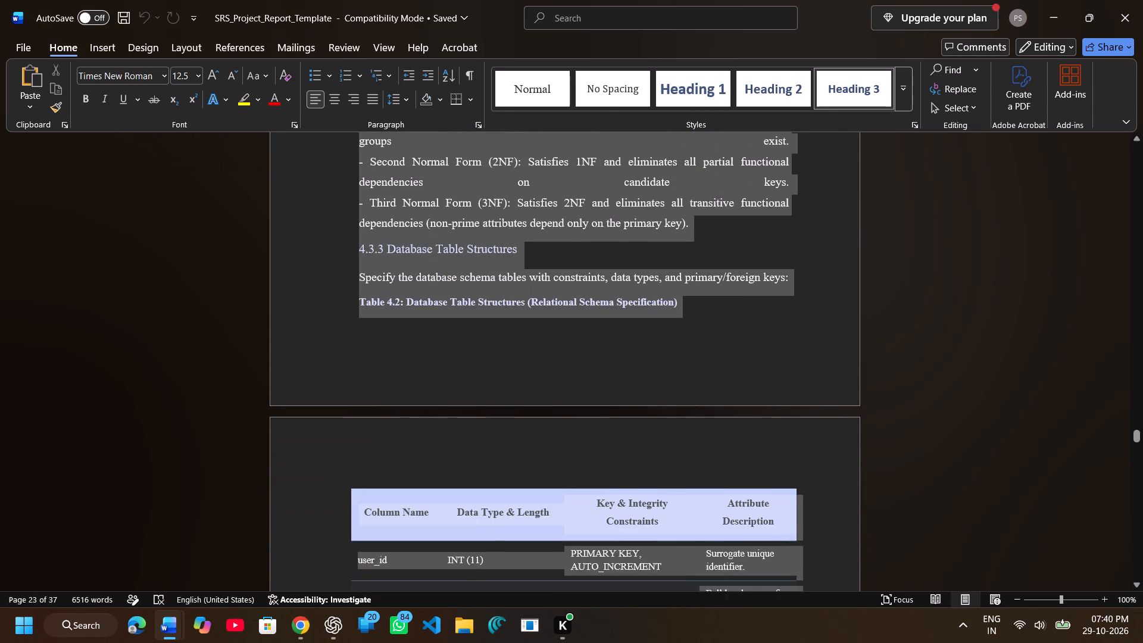
left_click_drag(698, 607, 699, 600)
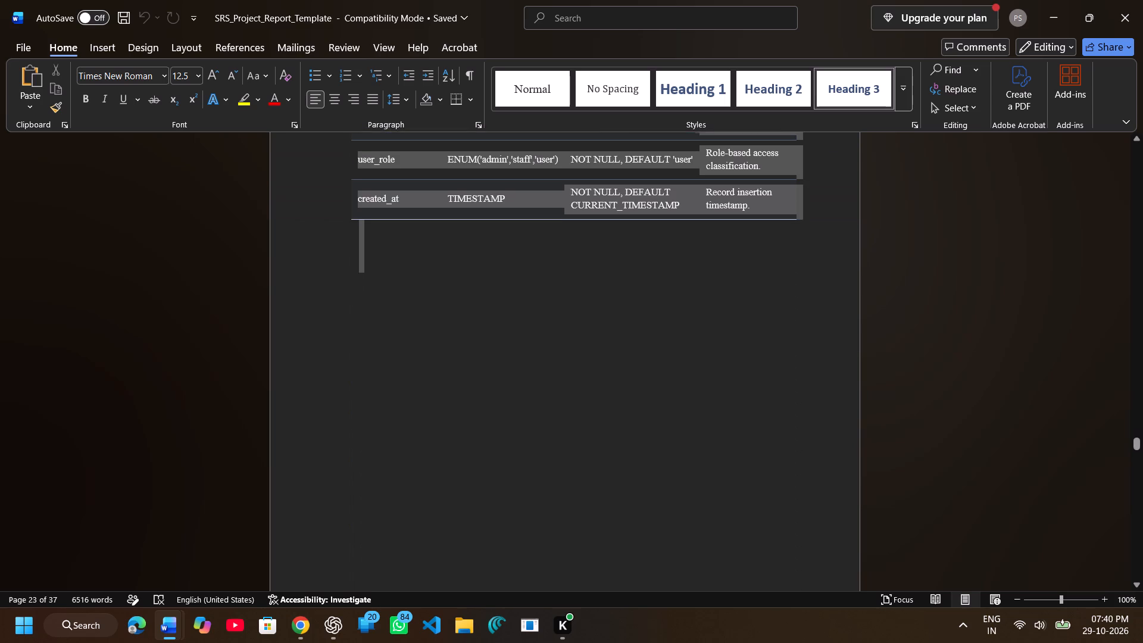
left_click_drag(699, 600, 735, 450)
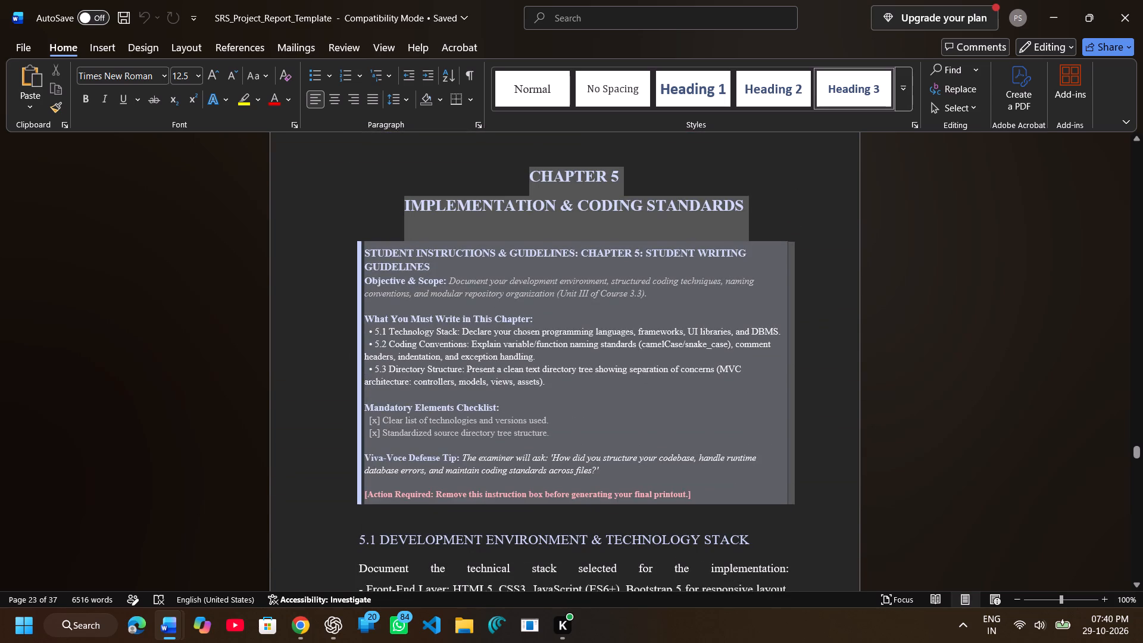
left_click_drag(735, 450, 790, 177)
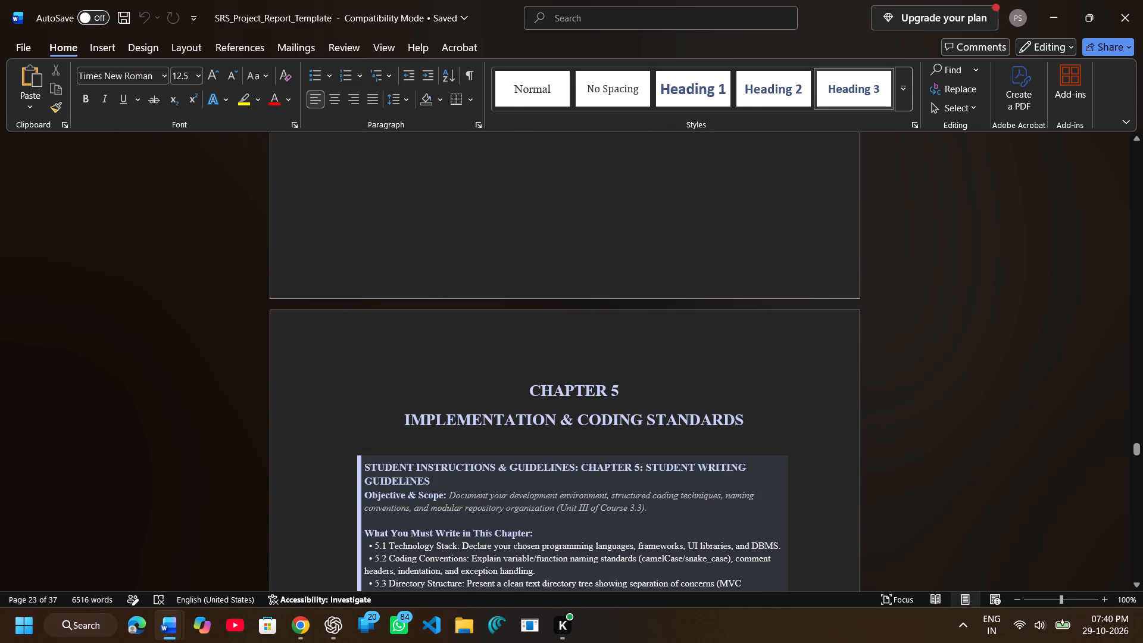
left_click_drag(790, 177, 791, 205)
key("ctrl+c")
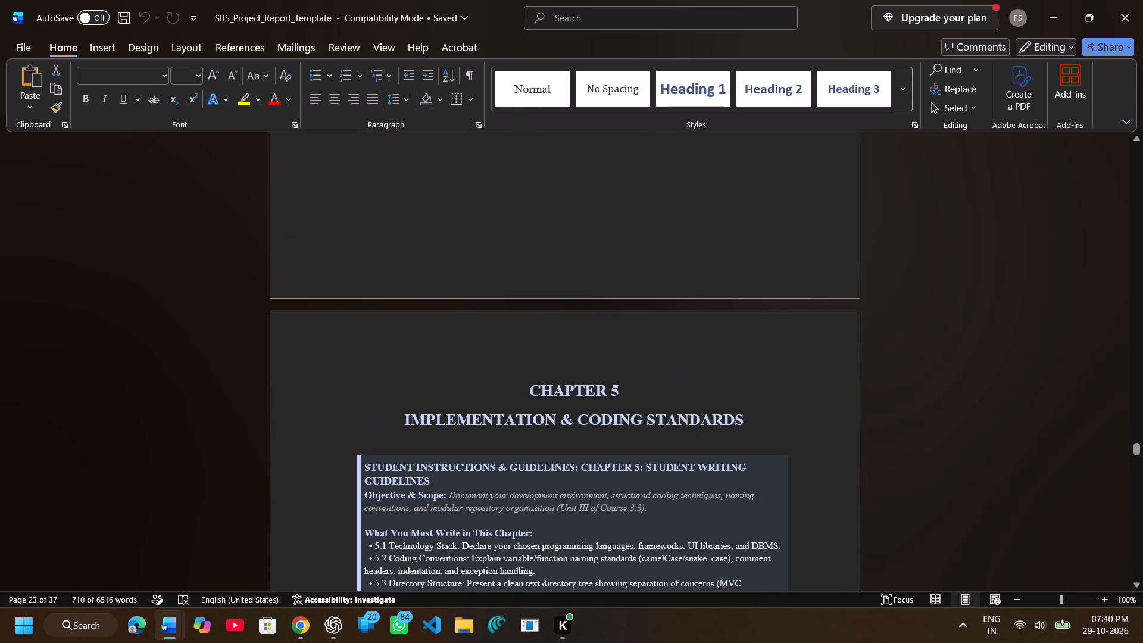
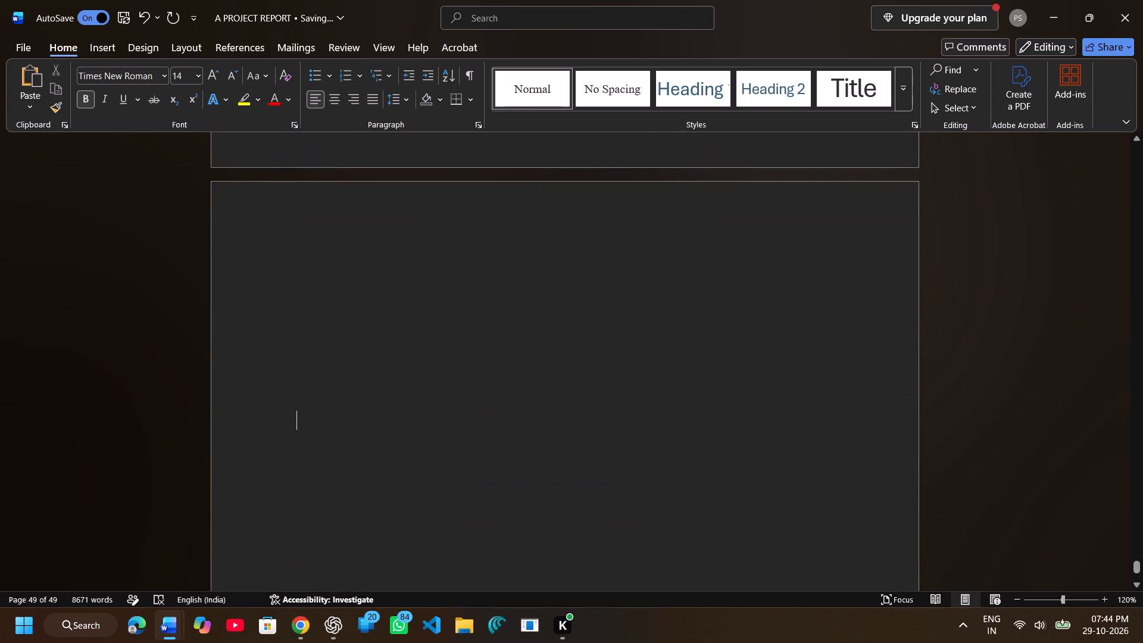
scroll(569, 196, "up", 1)
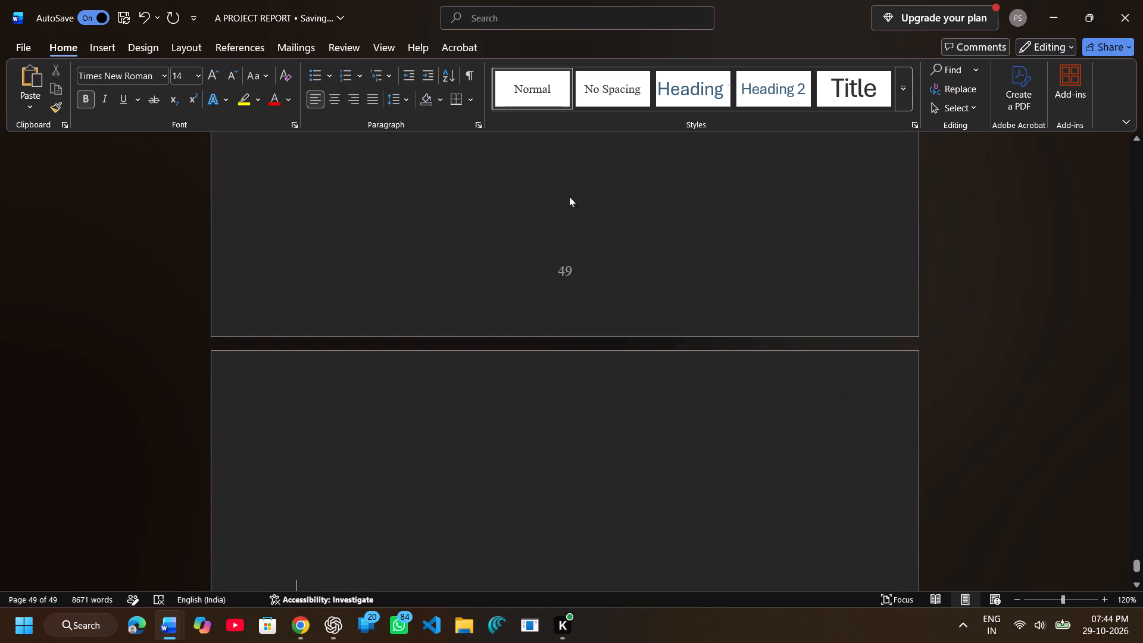
scroll(569, 196, "up", 1)
key("BackSpace")
key("BackSpace")
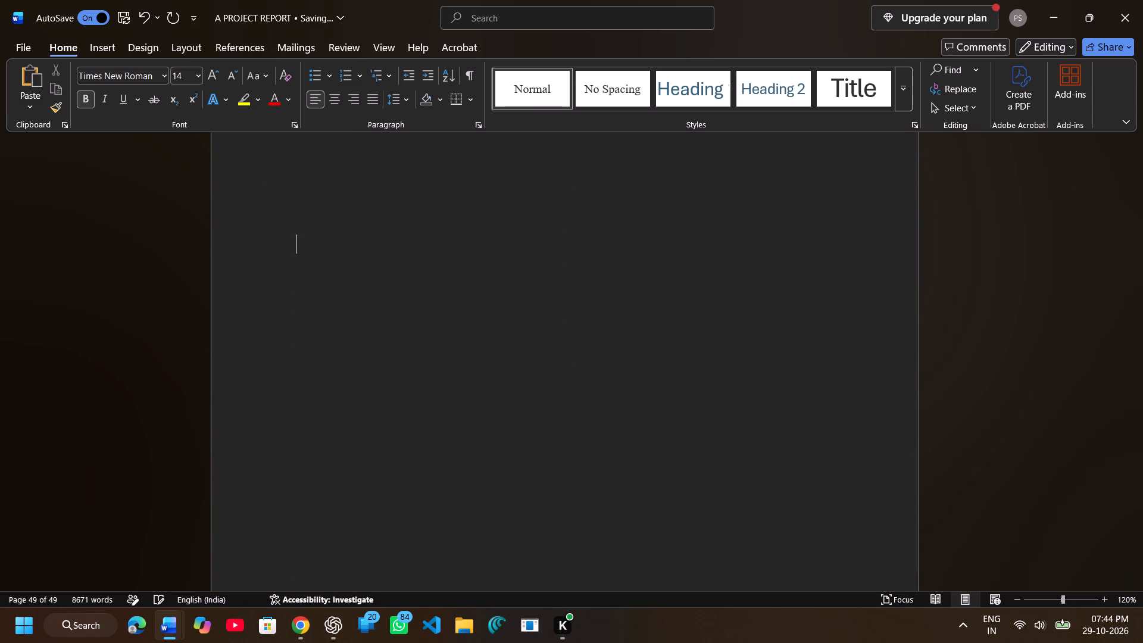
key("BackSpace")
scroll(569, 196, "up", 1)
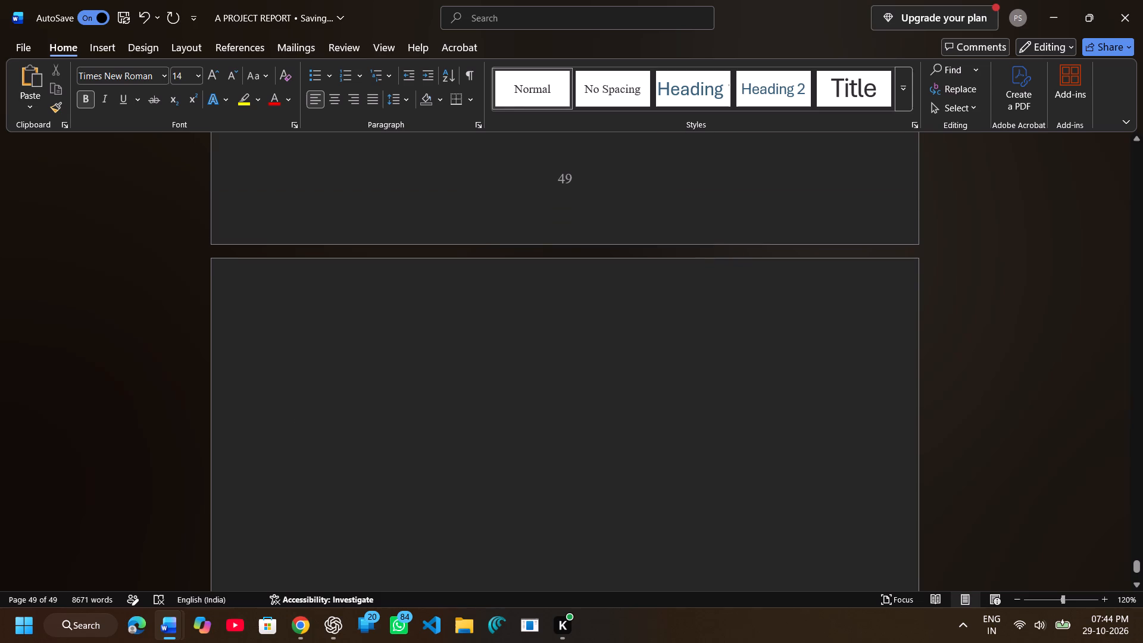
key("BackSpace")
key("BackSpace")
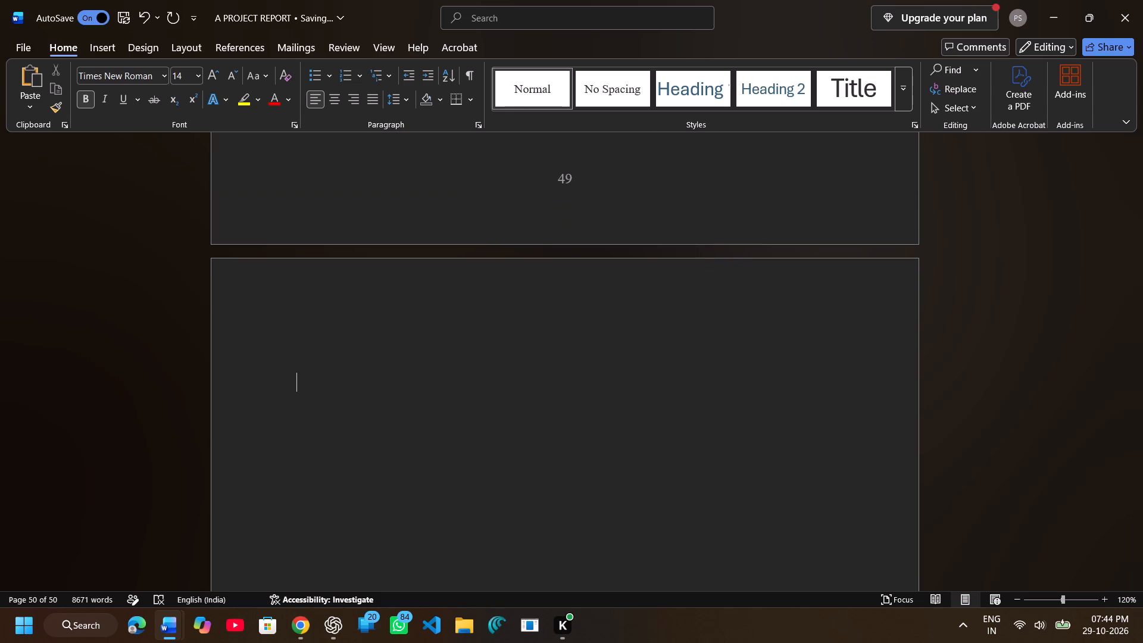
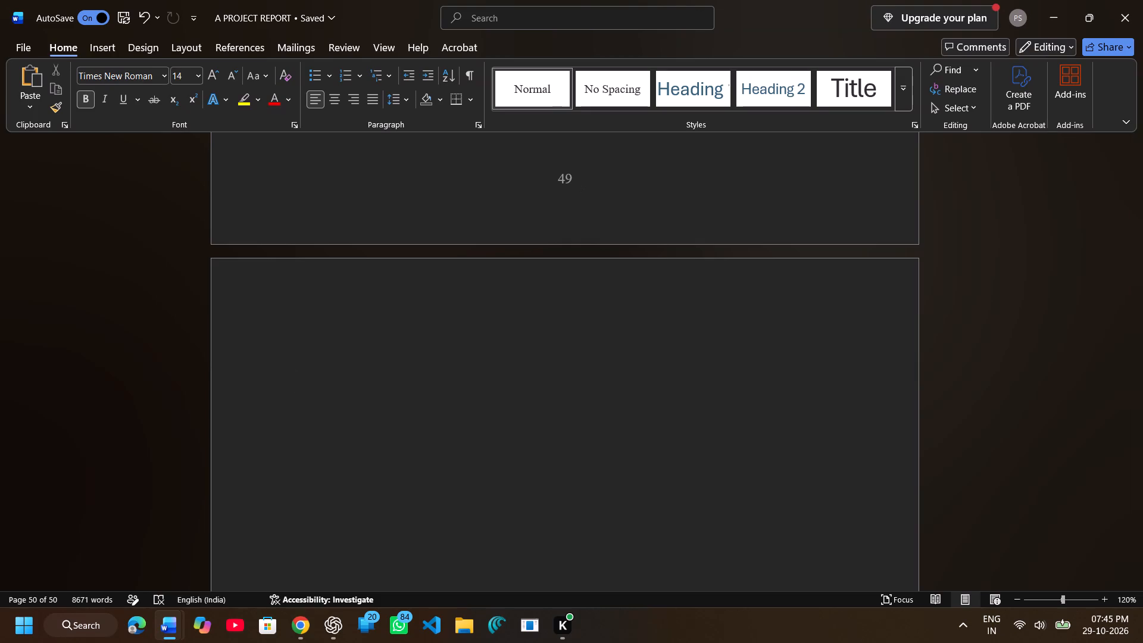
Enter the chapter heading CHAPTER-5 in bold on the new blank page.
type("CHAP")
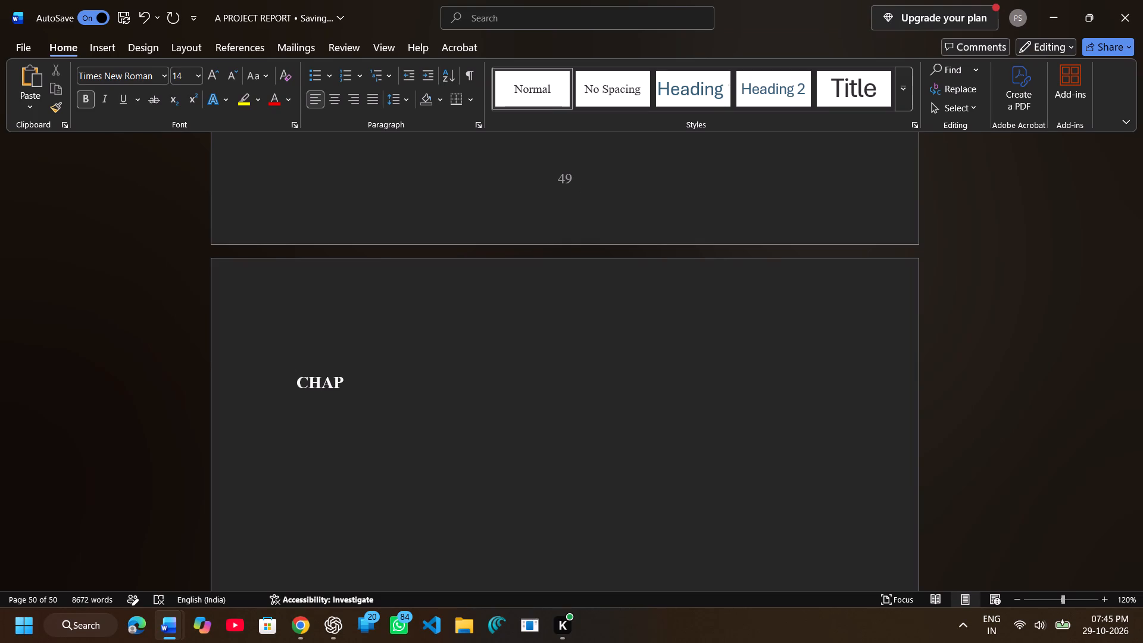
type("TER")
type("-6")
key("BackSpace")
key("5")
Indent the CHAPTER-5 heading by four tab stops so it sits around the middle of the line.
key("Left")
key("Left")
key("Left")
key("Left")
key("Left")
key("Left")
key("Left")
key("Left")
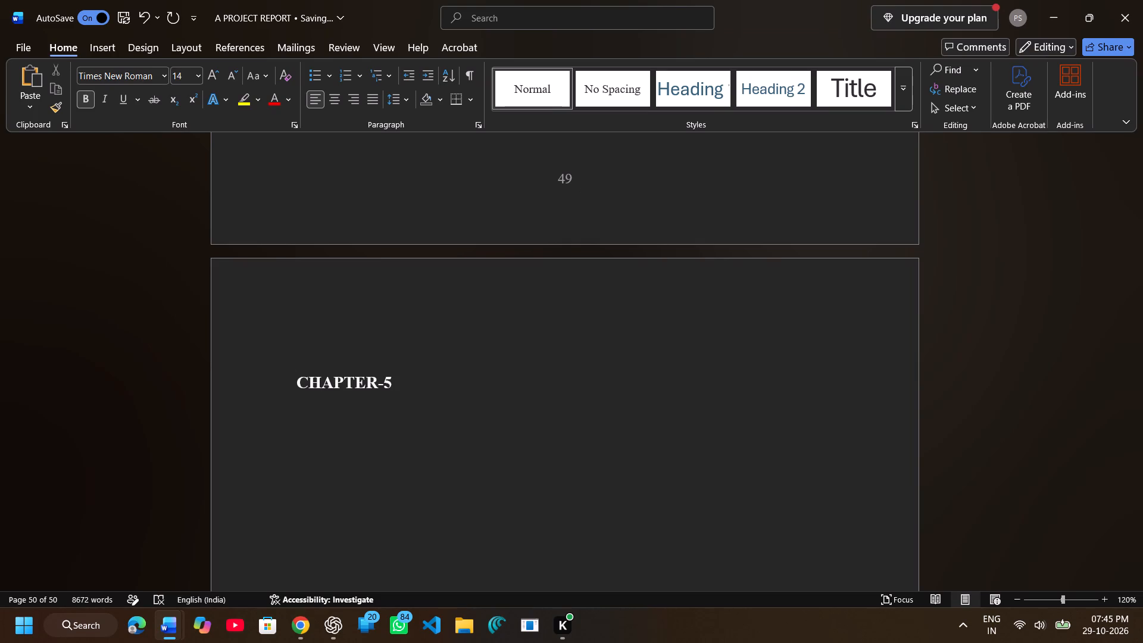
key("Left")
key("Tab")
key("Tab")
key("Tab")
key("Tab")
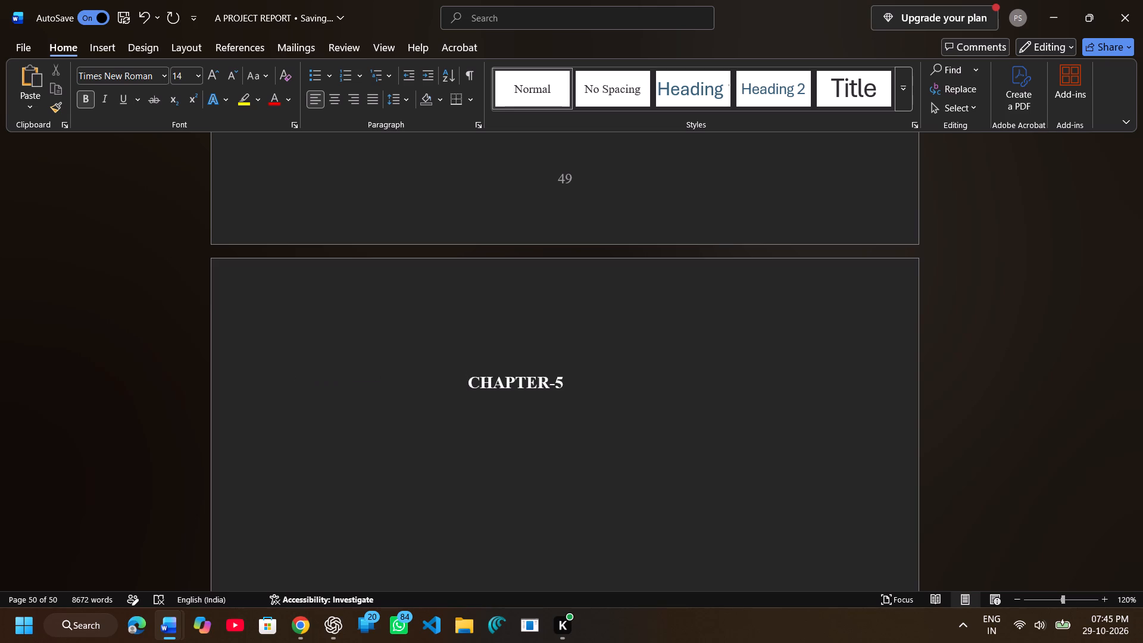
Start a new line below the CHAPTER-5 heading.
left_click(566, 377)
key("Return")
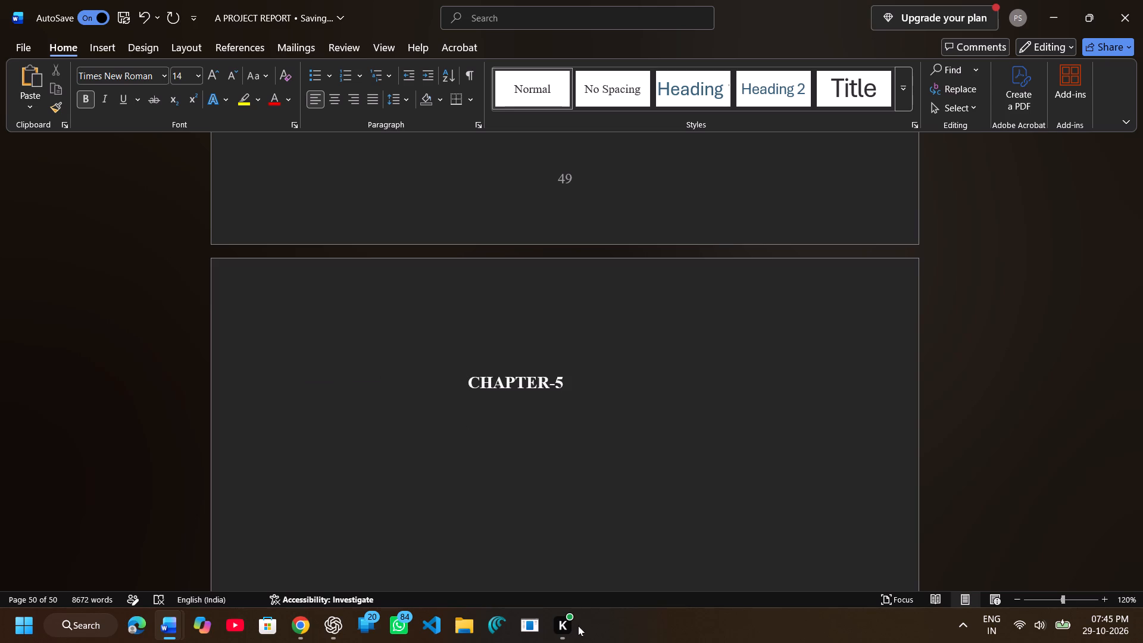
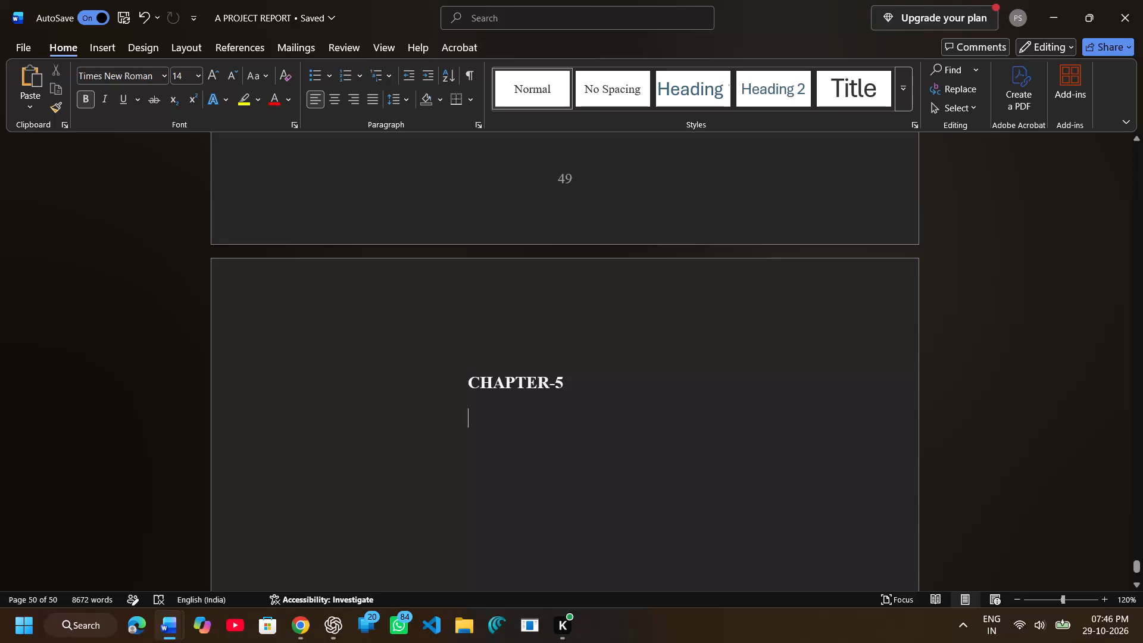
Remove the inherited indent from the empty line below the CHAPTER-5 heading.
key("BackSpace")
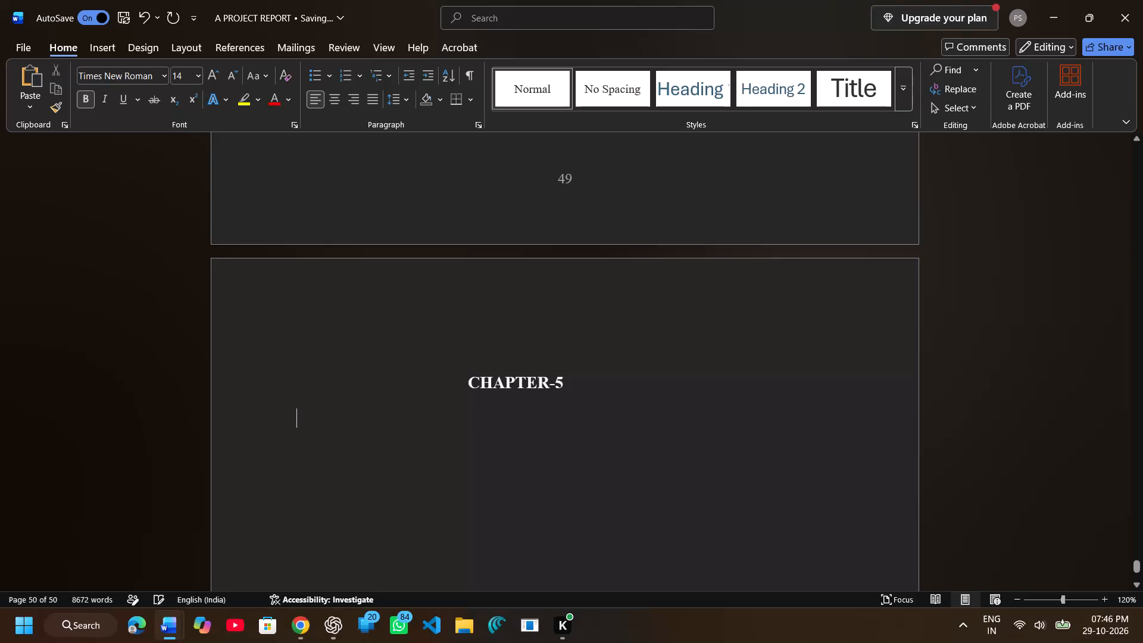
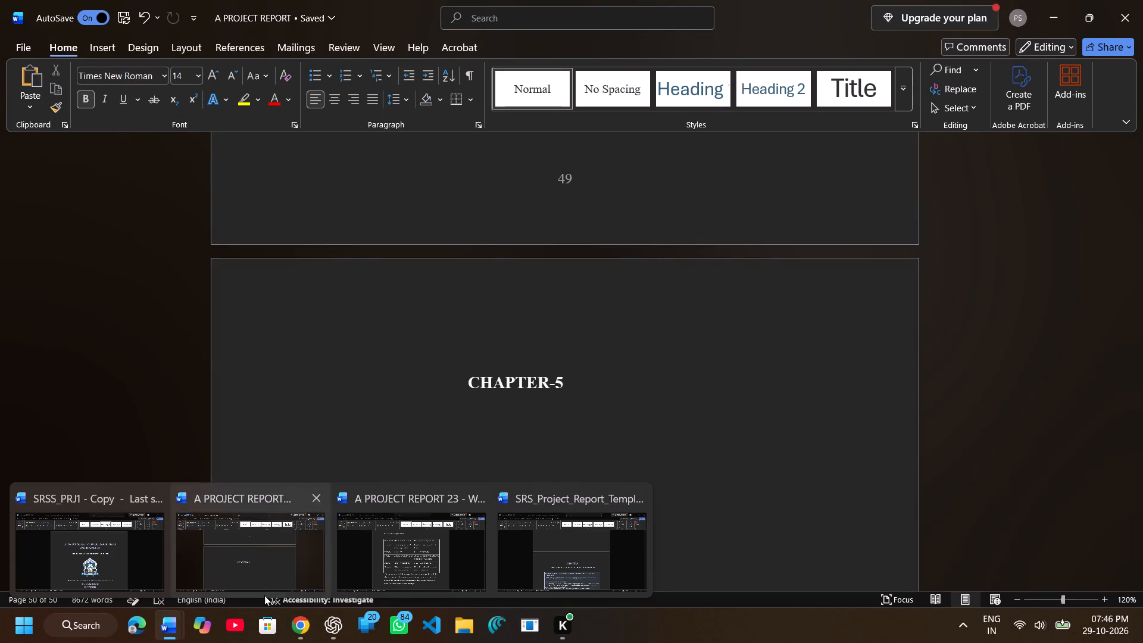
left_click(498, 544)
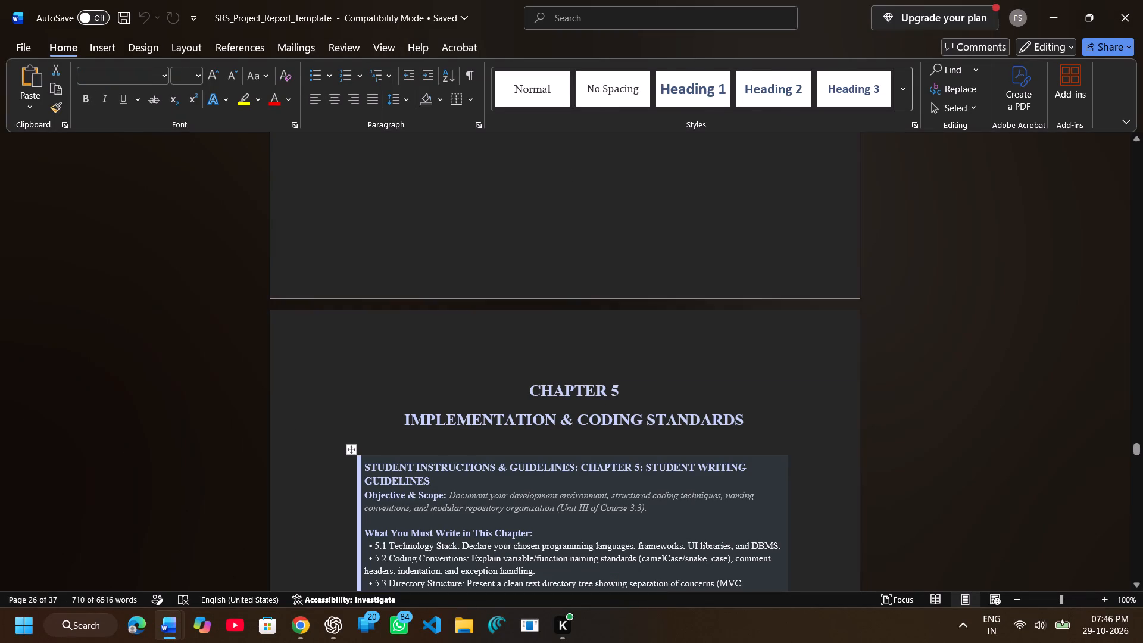
scroll(583, 496, "down", 1)
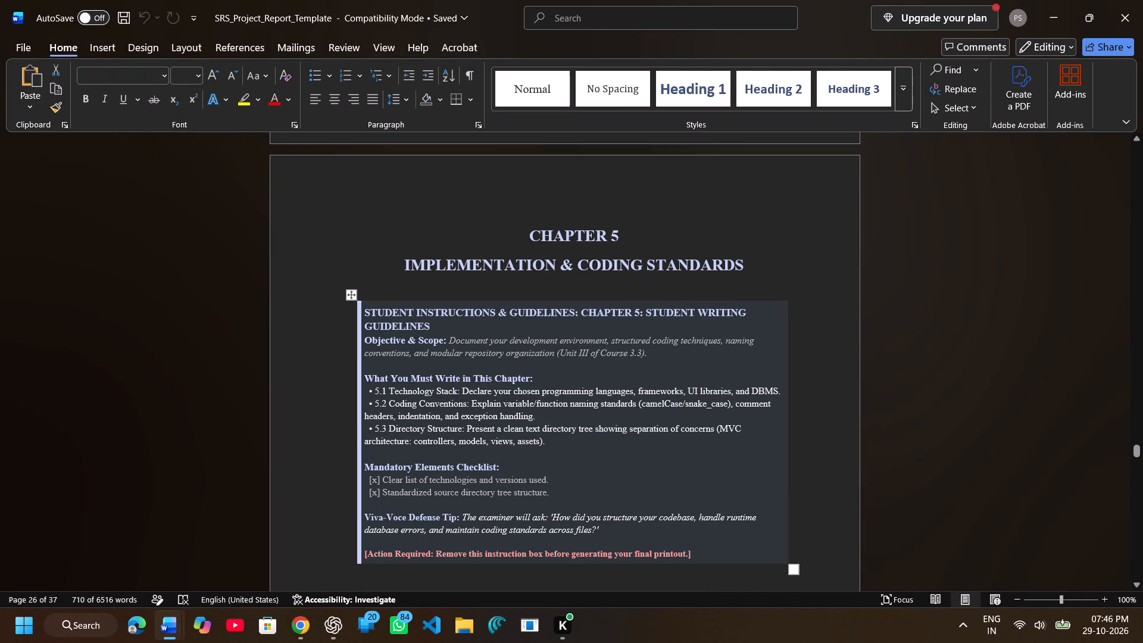
left_click_drag(366, 315, 606, 533)
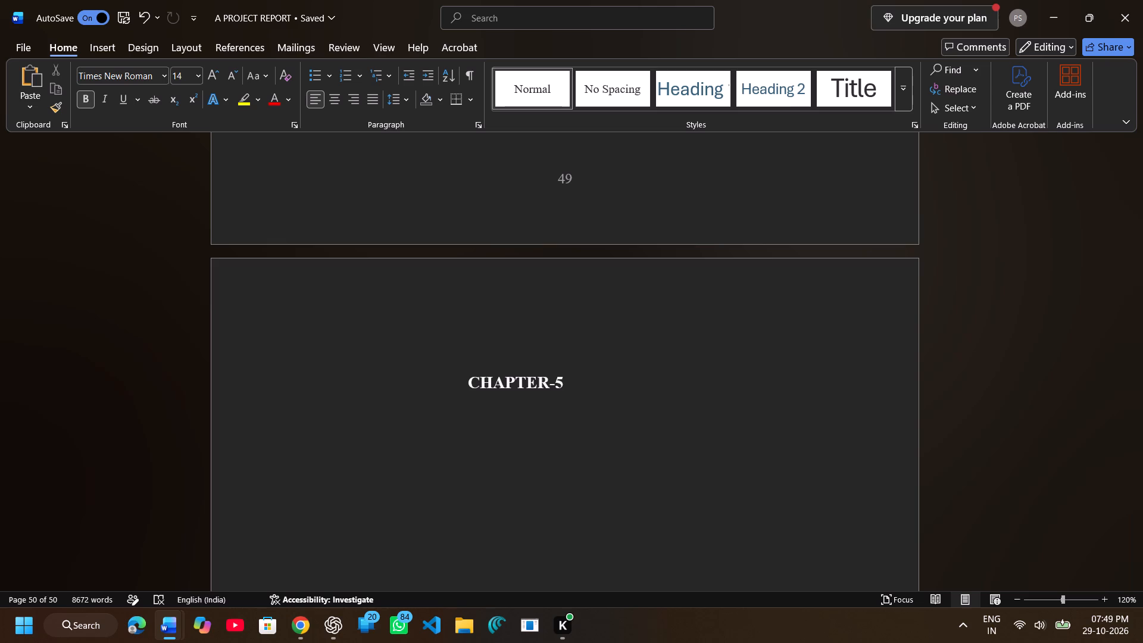
type("IMPLEMENTATION AND")
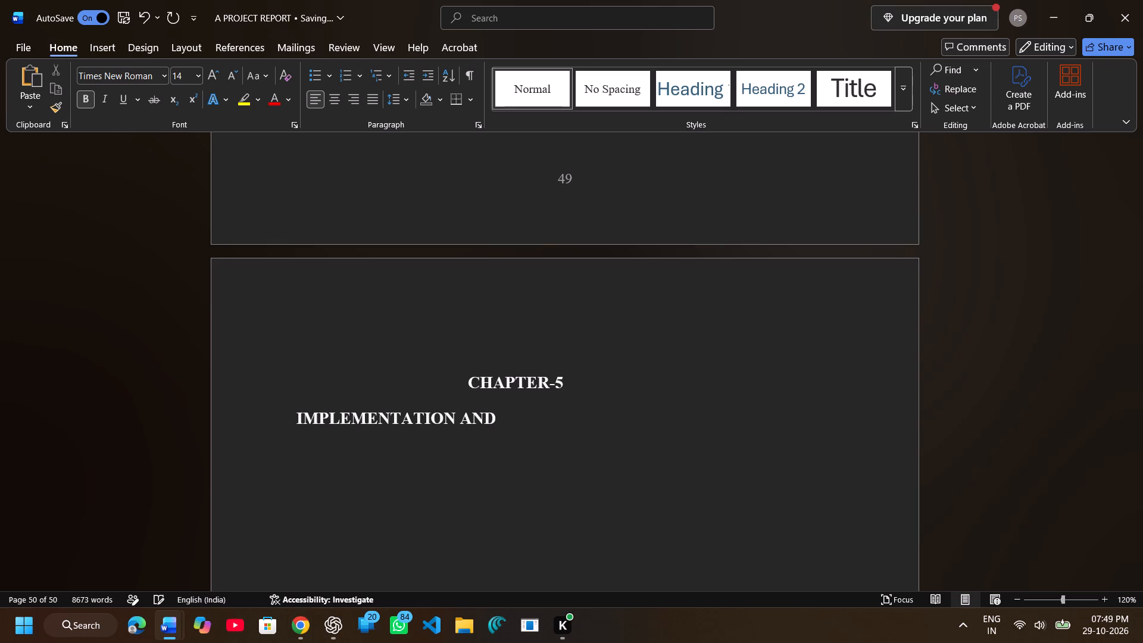
key("space")
type("CODING")
key("space")
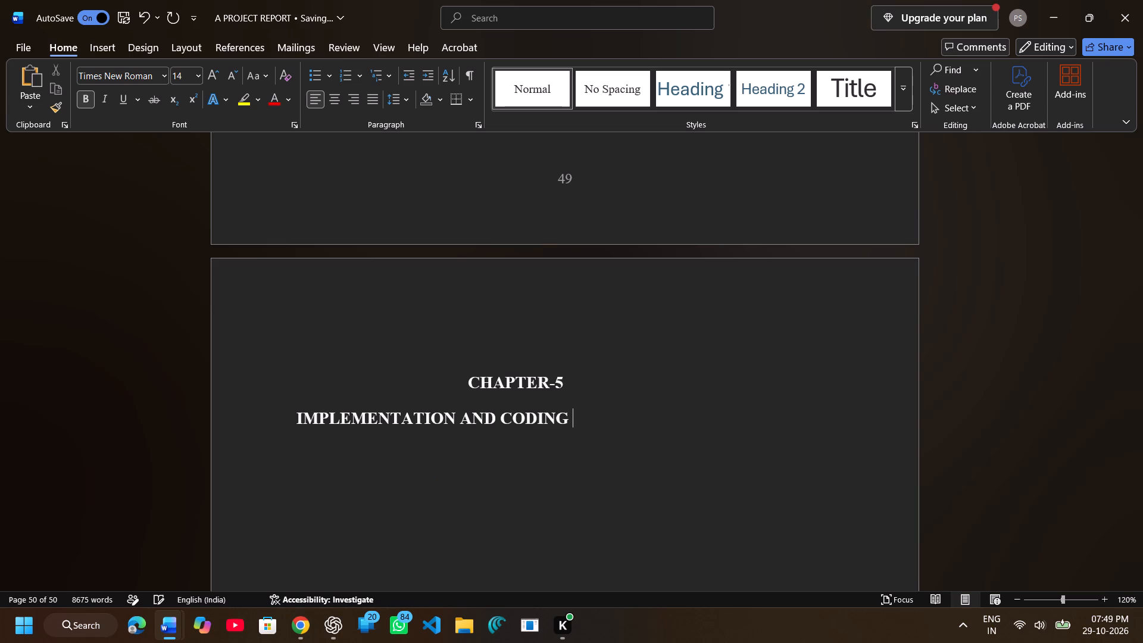
type("STA")
type("NDARDS")
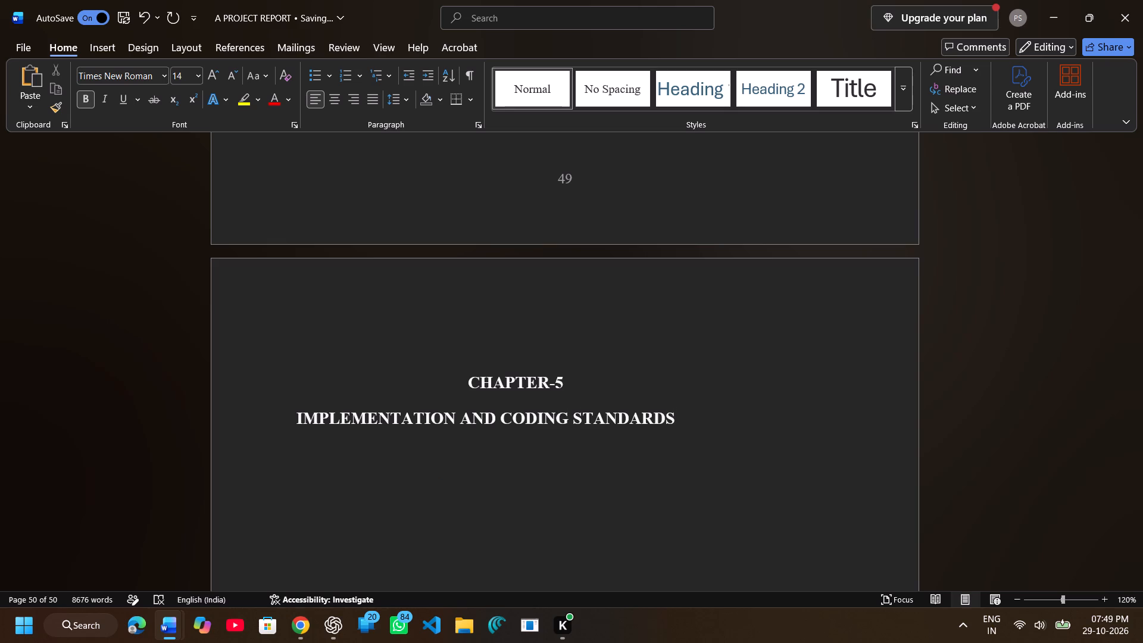
Shift the chapter title inward with nine leading spaces so it sits roughly centred beneath CHAPTER-5.
left_click(291, 414)
key("space")
key("space")
key("space")
key("space")
key("space")
key("space")
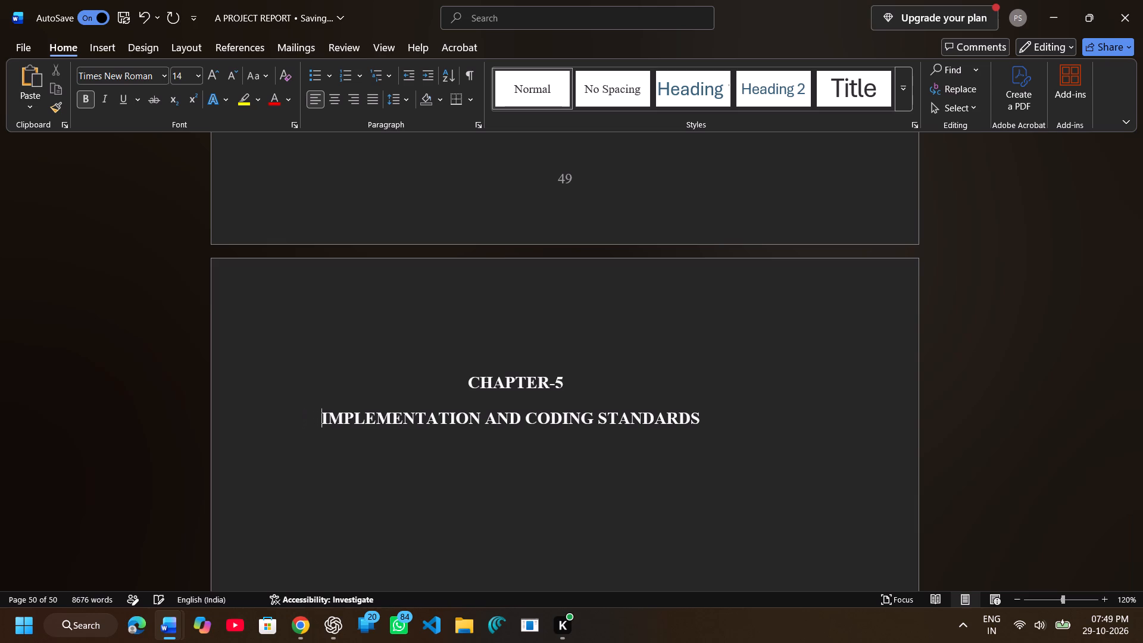
key("space")
key("space")
key("space")
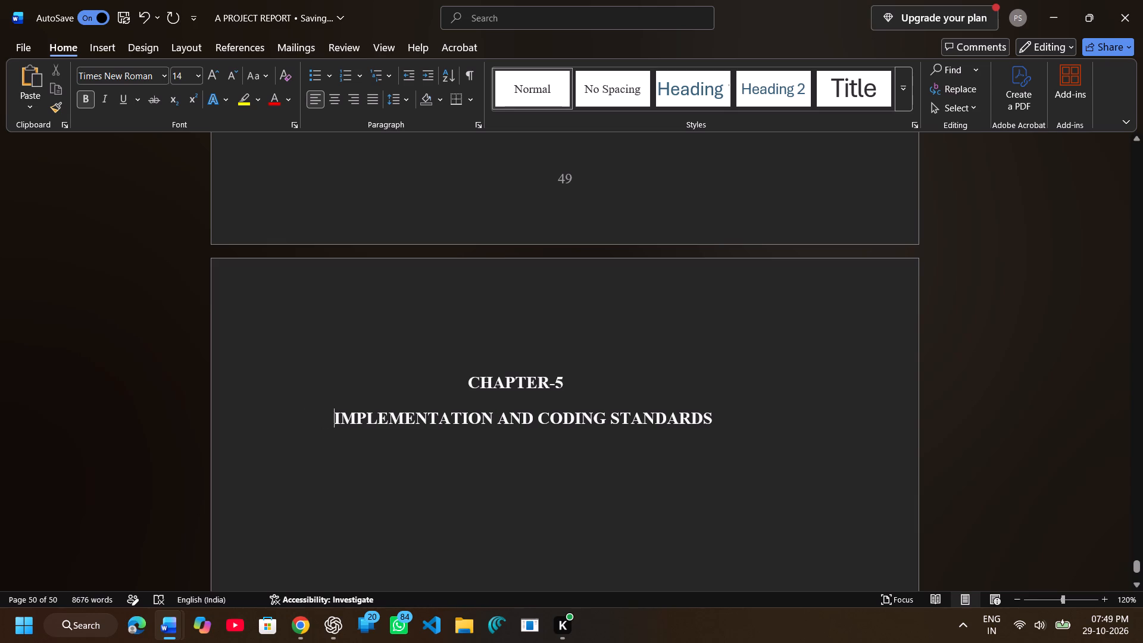
Start a new line after the chapter title and paste the copied Chapter 5 content there.
left_click(719, 408)
key("Return")
key("BackSpace")
key("Return")
key("ctrl+v")
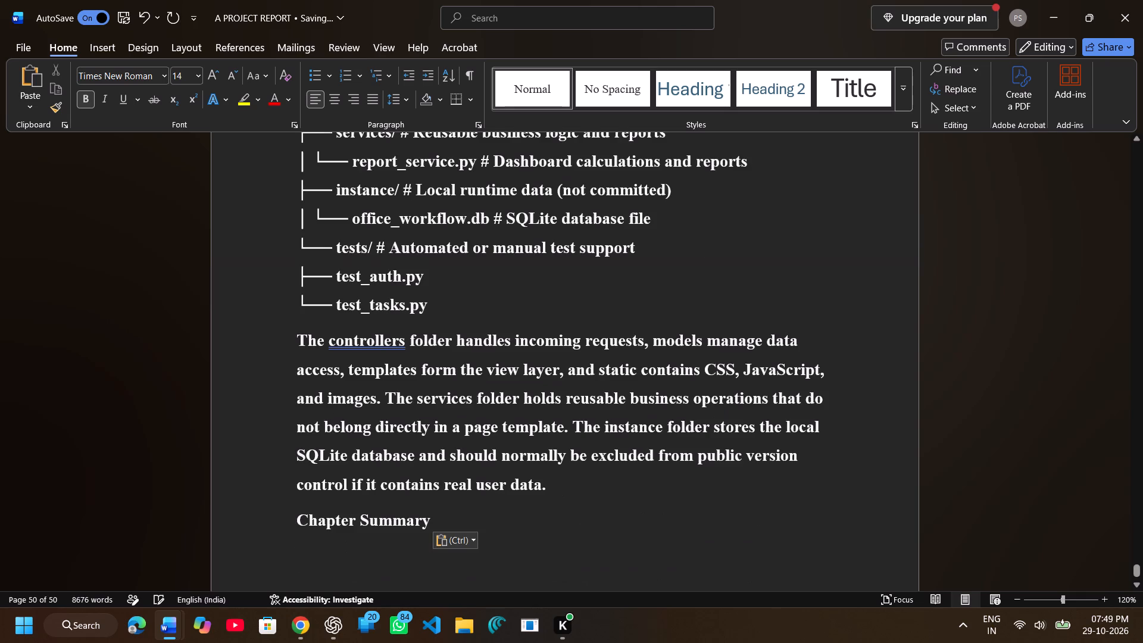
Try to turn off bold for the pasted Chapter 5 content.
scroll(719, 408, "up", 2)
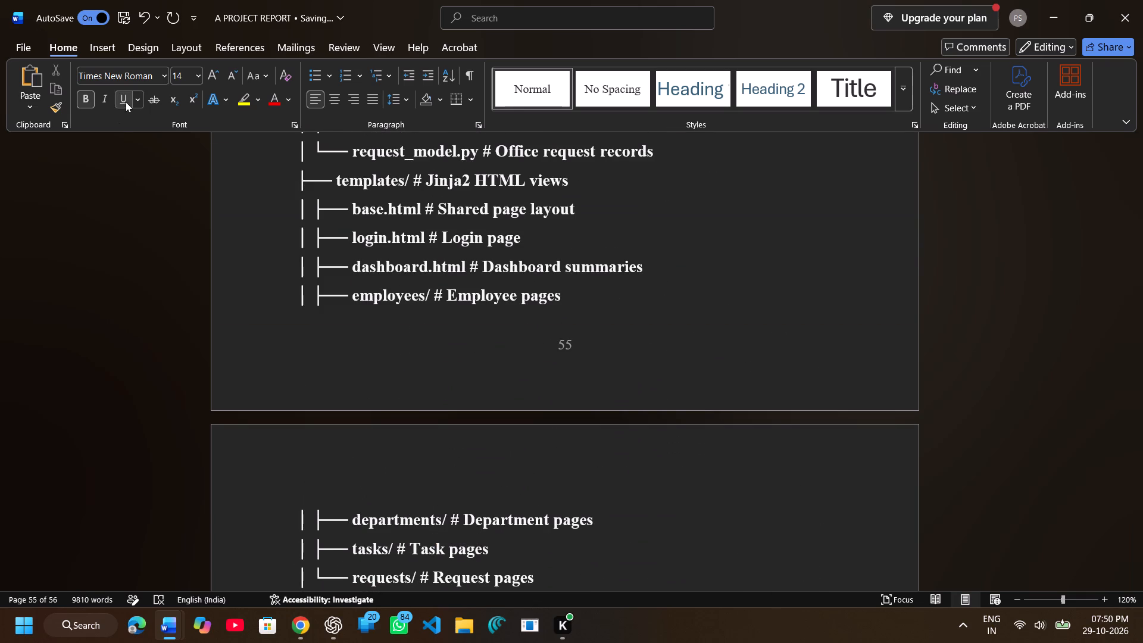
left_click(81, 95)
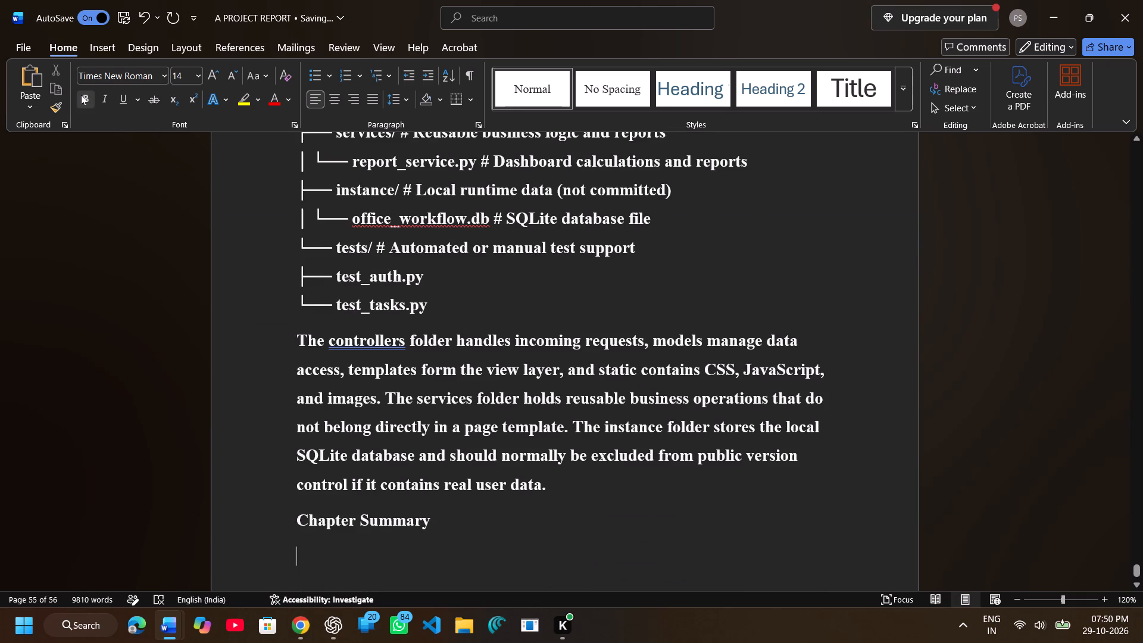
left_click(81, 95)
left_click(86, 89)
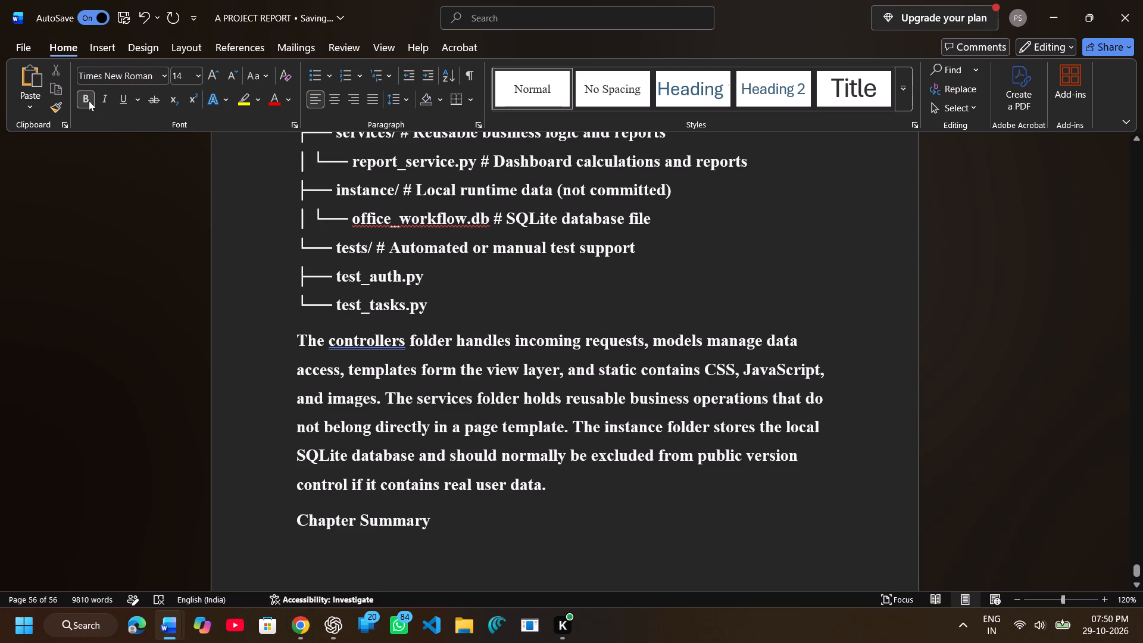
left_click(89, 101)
Remove bold from all pasted Chapter 5 text, from the paragraph below the 5.1 heading through the Chapter Summary heading.
scroll(383, 223, "up", 4)
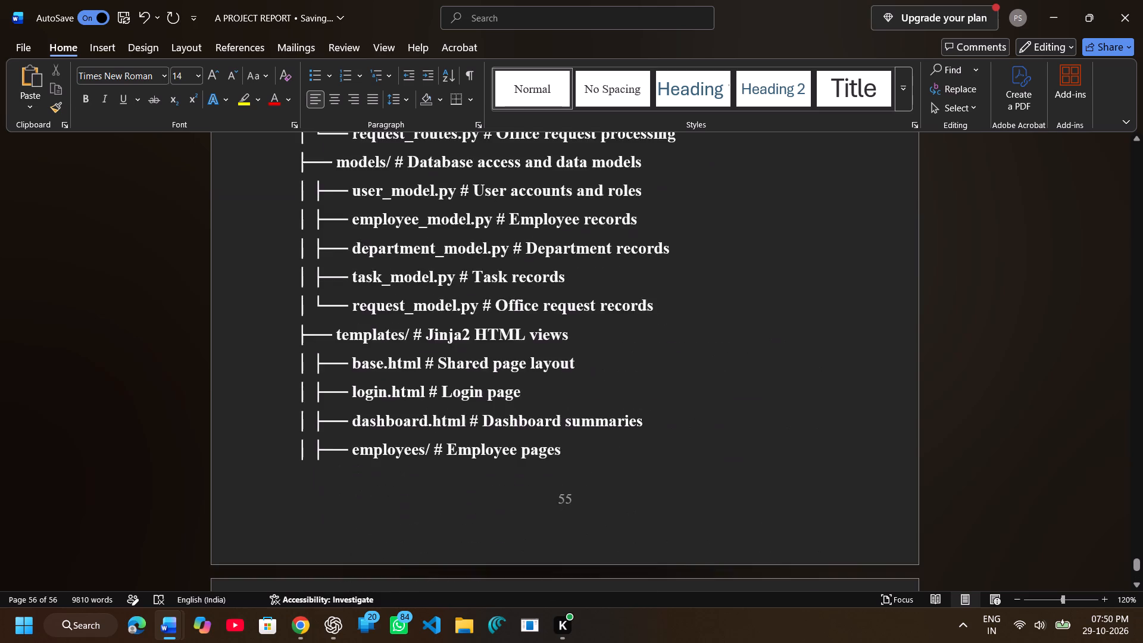
scroll(393, 186, "up", 11)
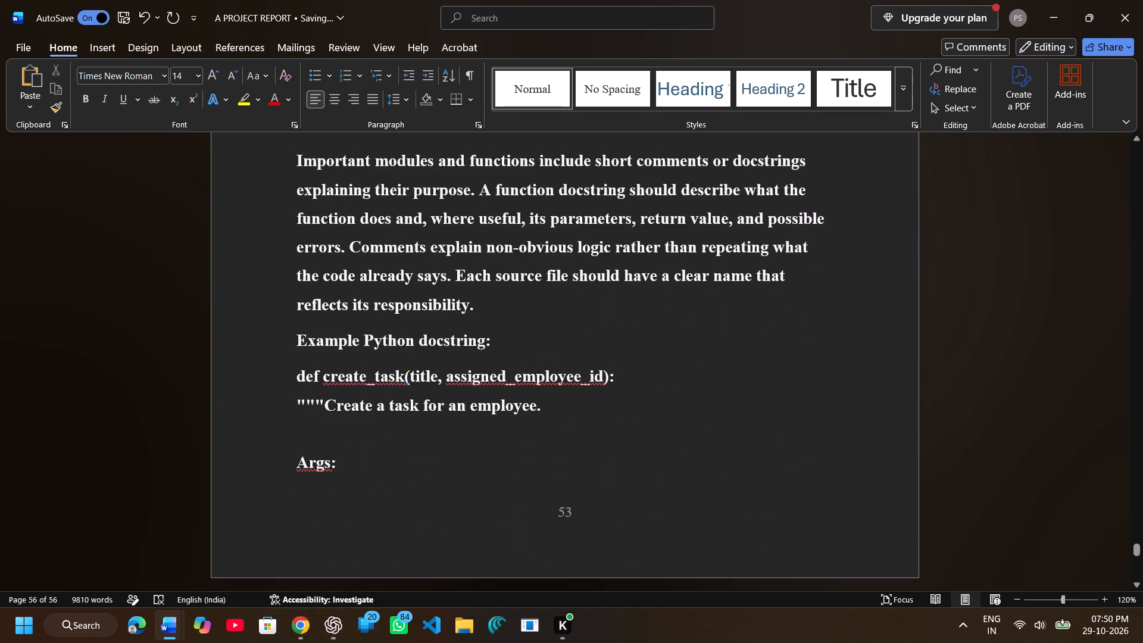
scroll(417, 156, "up", 11)
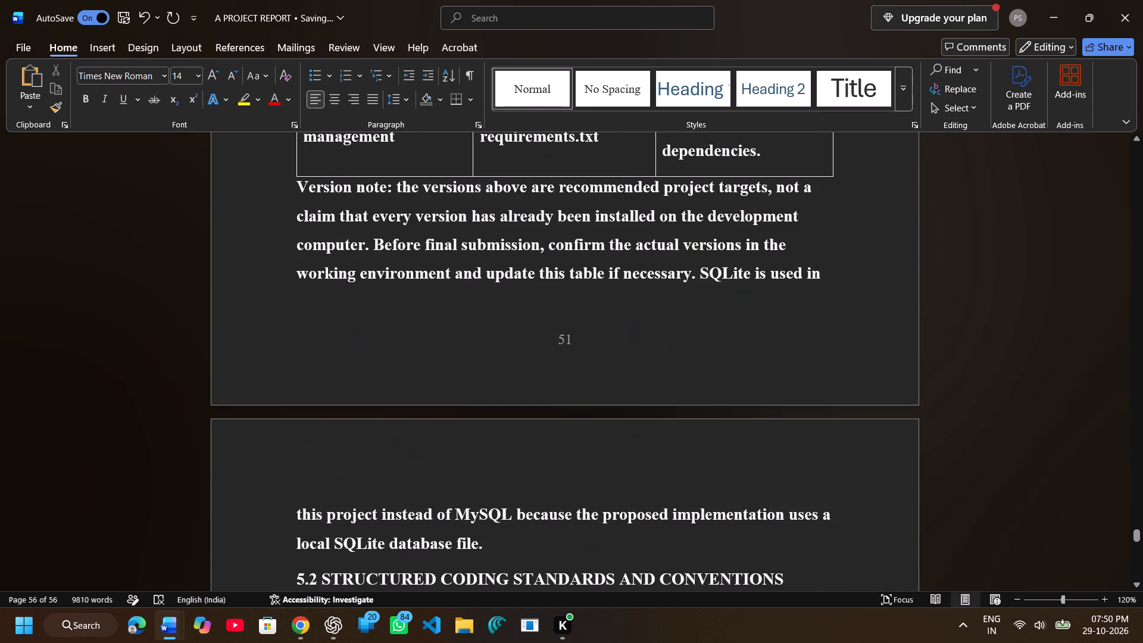
scroll(420, 150, "down", 2)
scroll(420, 150, "up", 6)
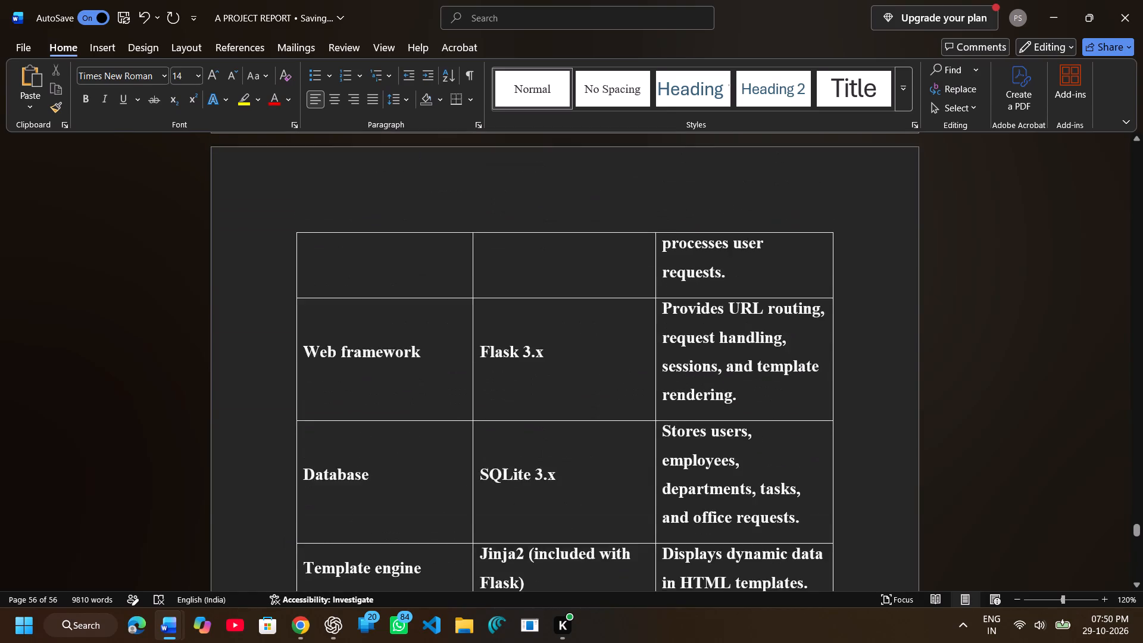
scroll(420, 148, "up", 6)
scroll(423, 141, "down", 2)
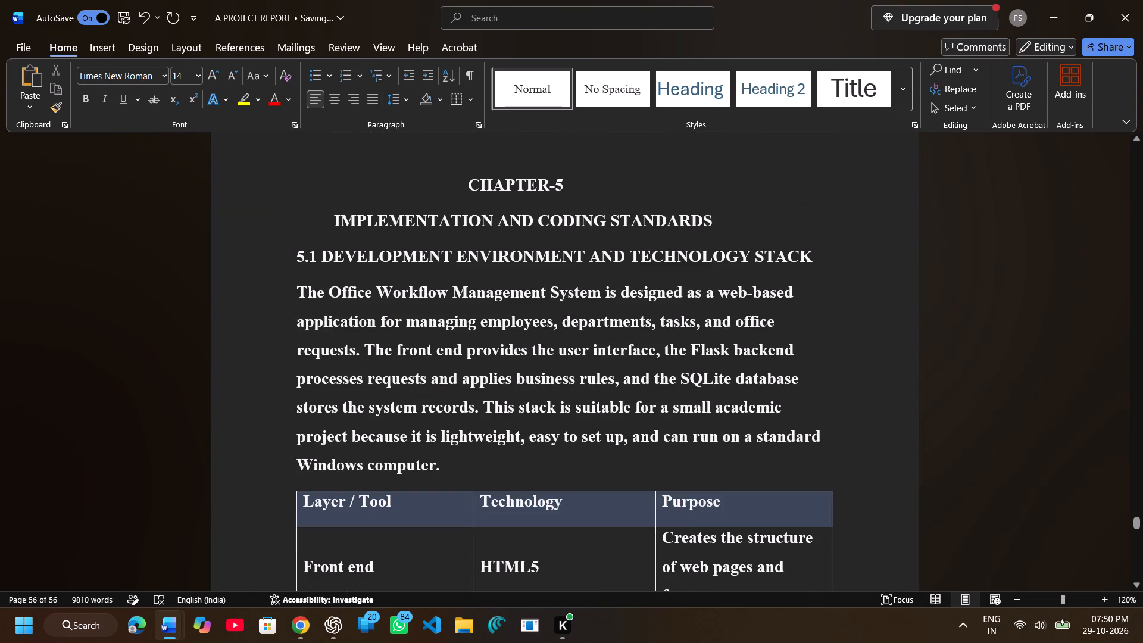
left_click_drag(293, 288, 929, 642)
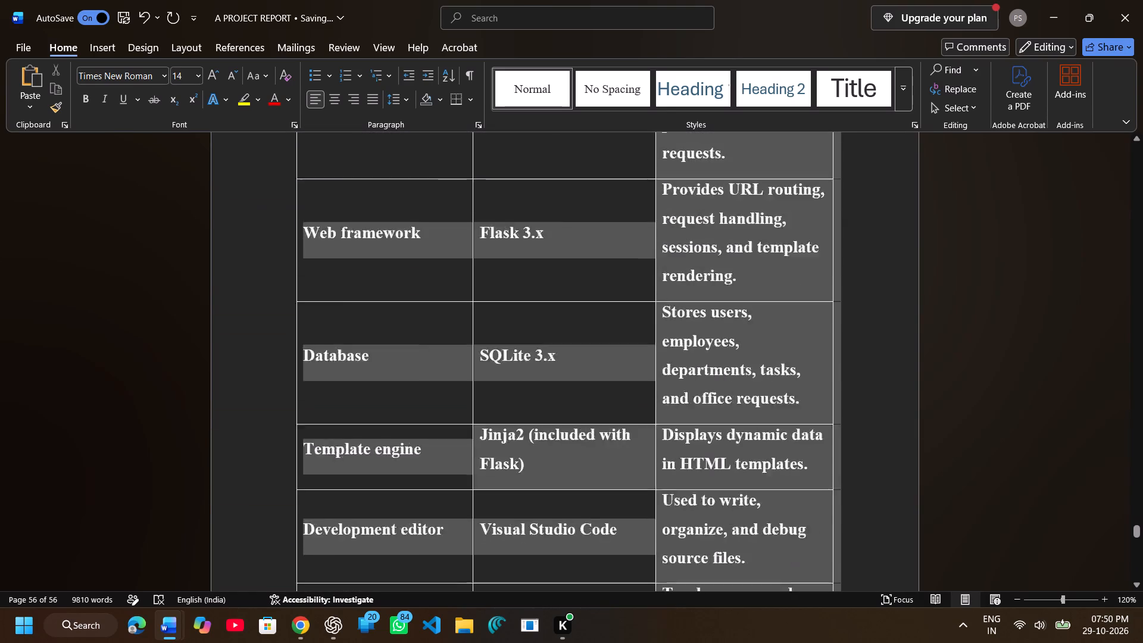
left_click_drag(929, 642, 901, 642)
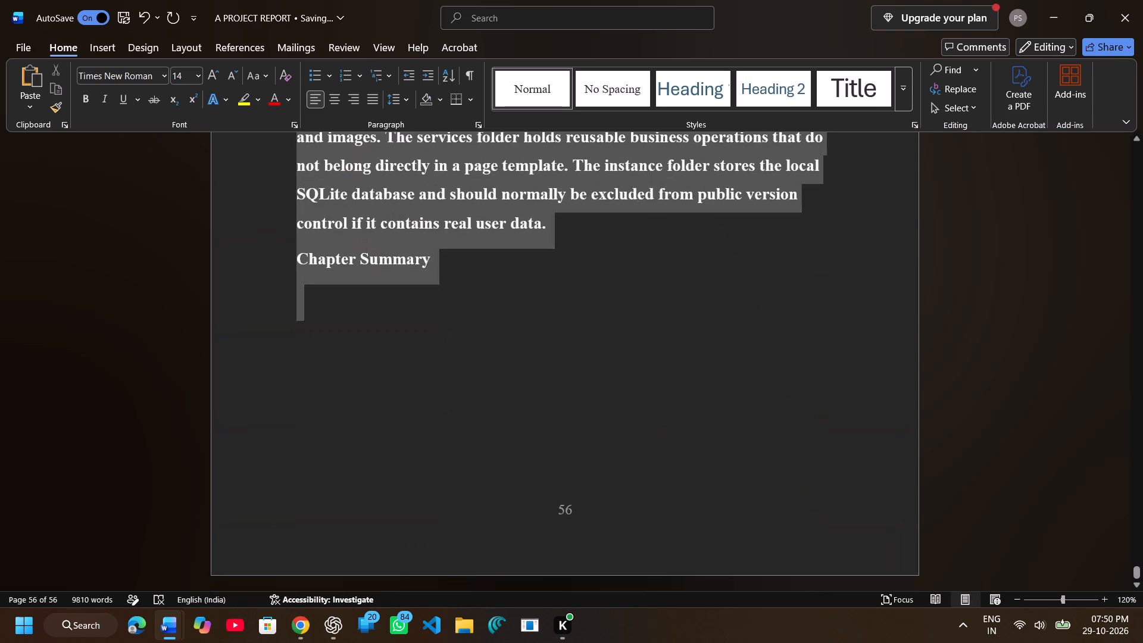
left_click_drag(901, 642, 897, 614)
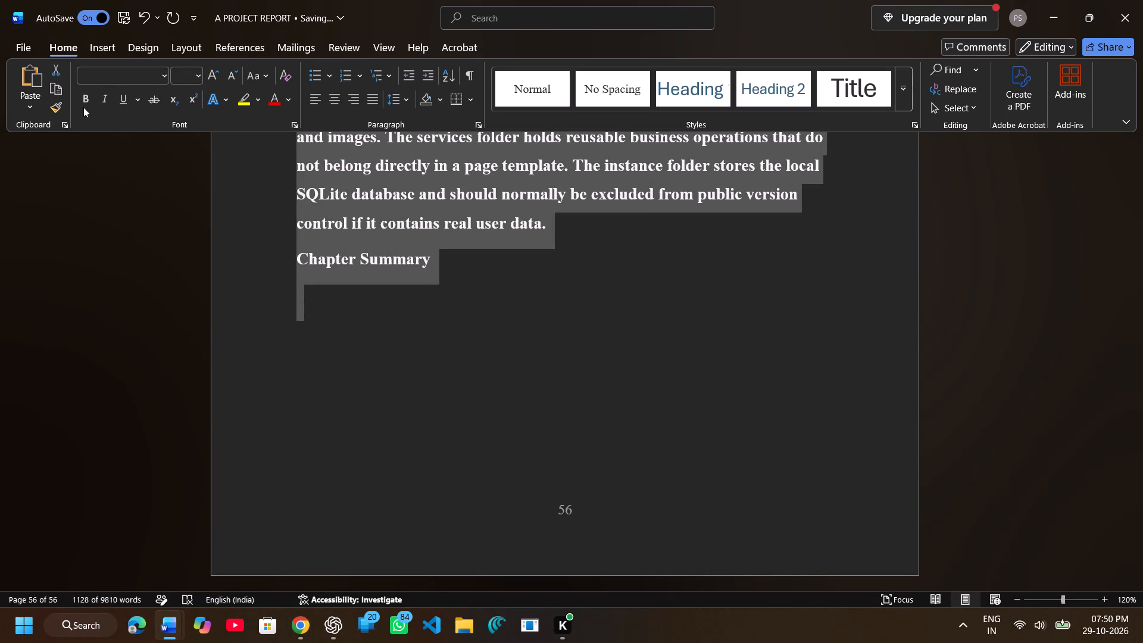
left_click(82, 108)
Set the font size of the selected Chapter 5 text to 12.
scroll(219, 223, "up", 1)
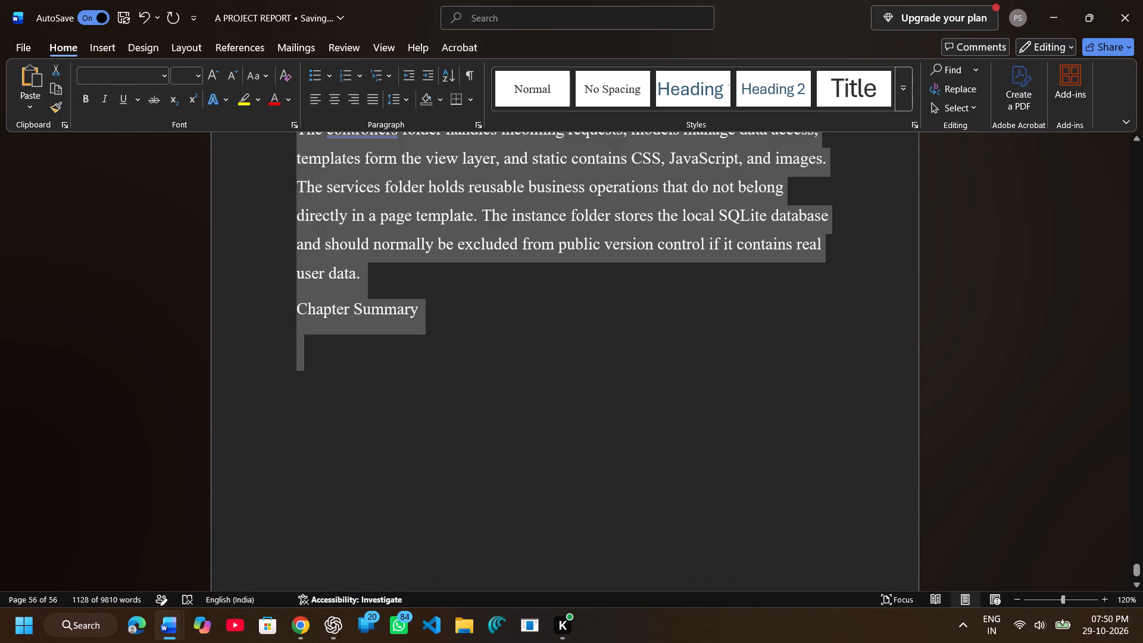
scroll(219, 220, "up", 7)
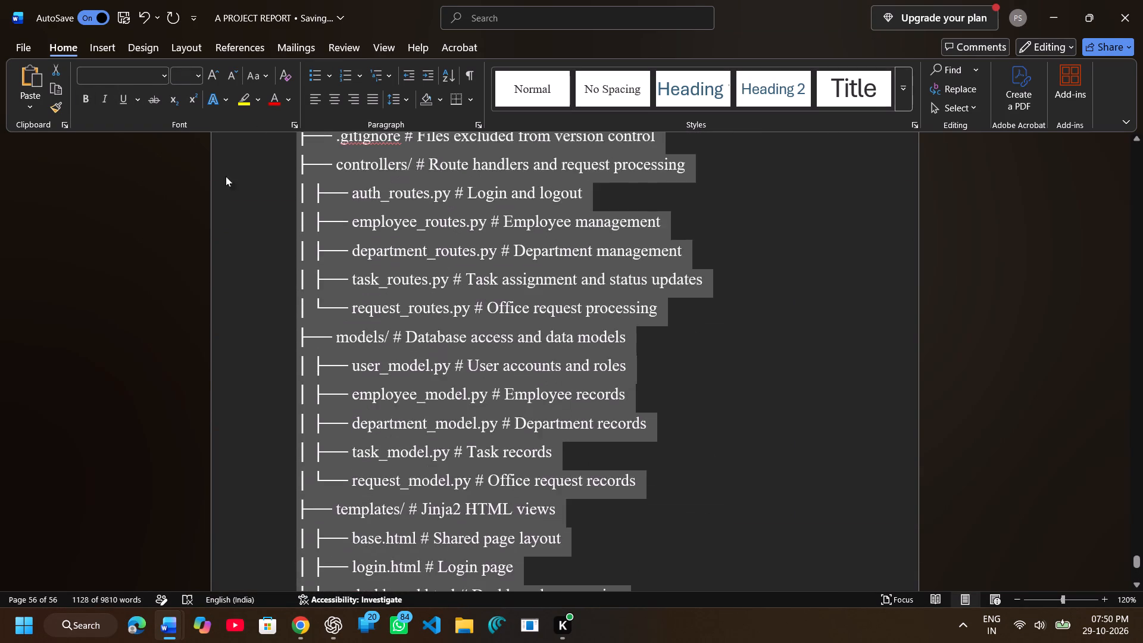
scroll(226, 176, "up", 2)
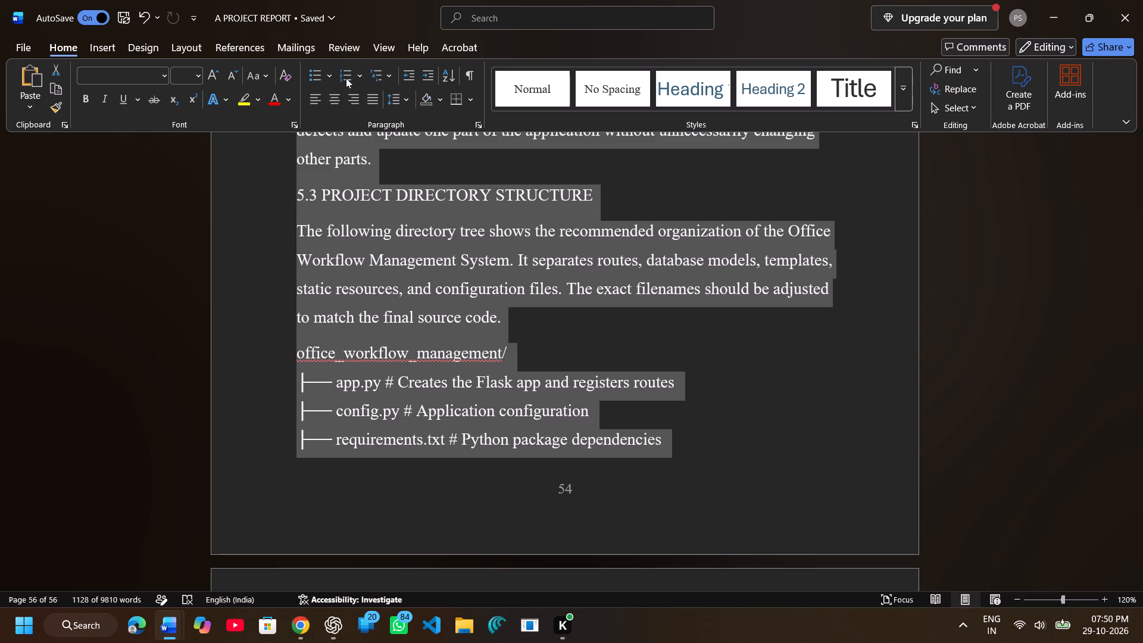
scroll(346, 78, "up", 4)
scroll(588, 285, "up", 4)
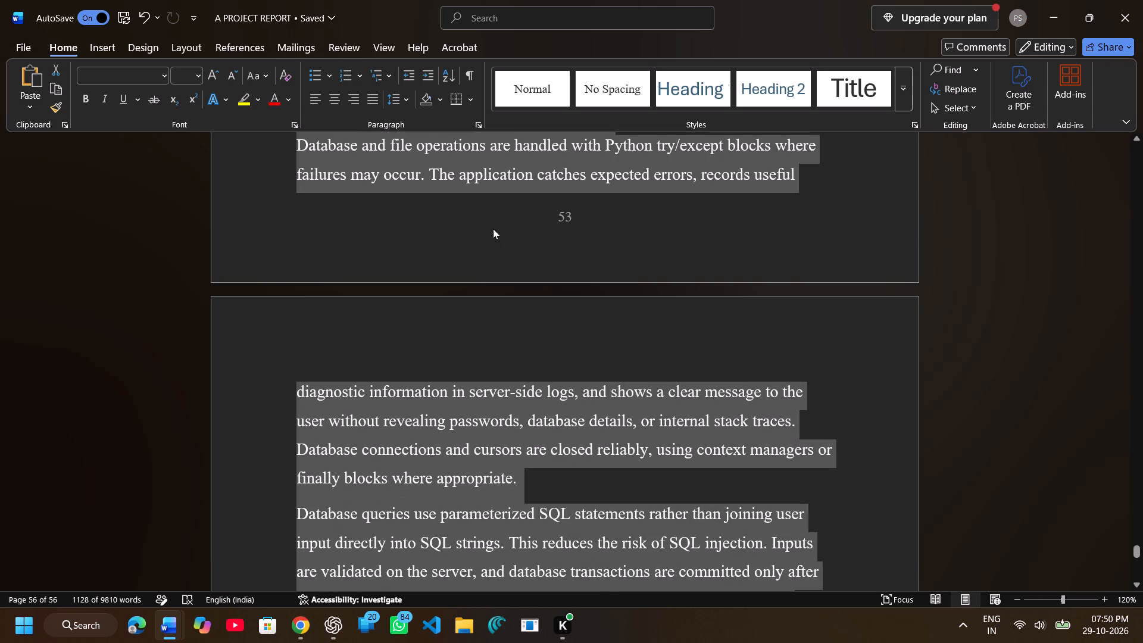
left_click(196, 76)
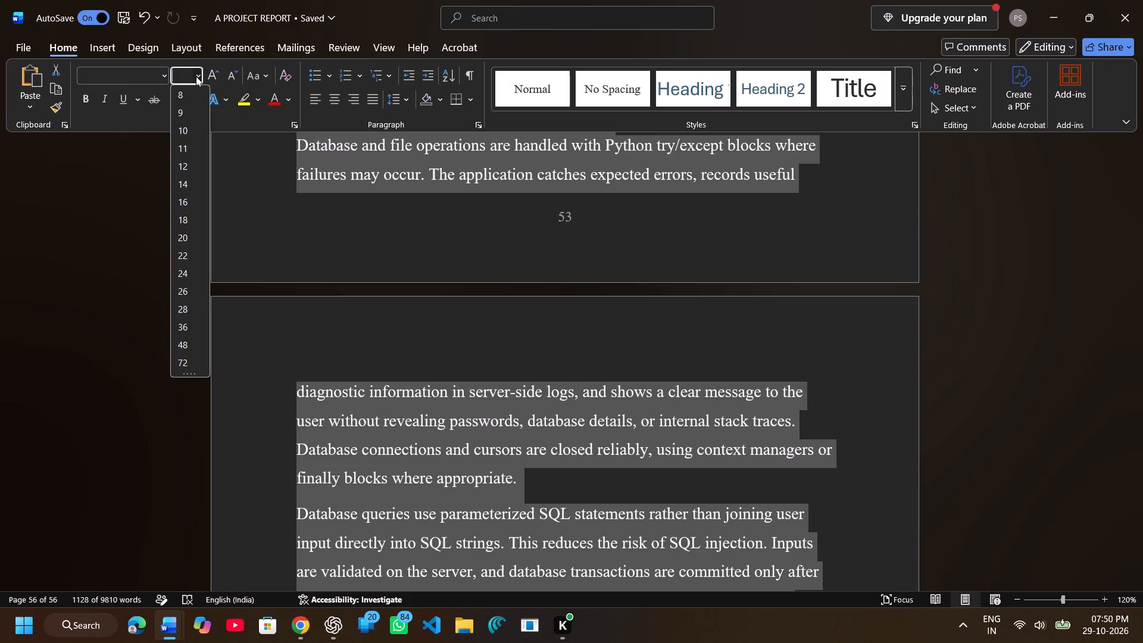
left_click(187, 166)
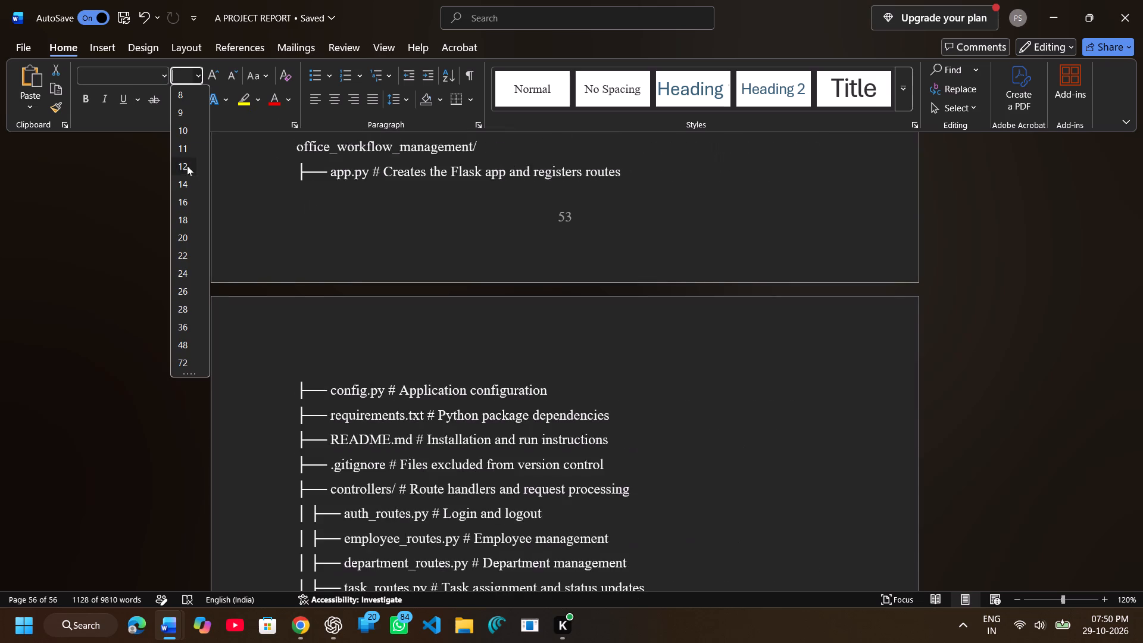
Make the heading "5.2 STRUCTURED CODING STANDARDS AND CONVENTIONS" bold and set its font size to 14.
scroll(347, 272, "up", 4)
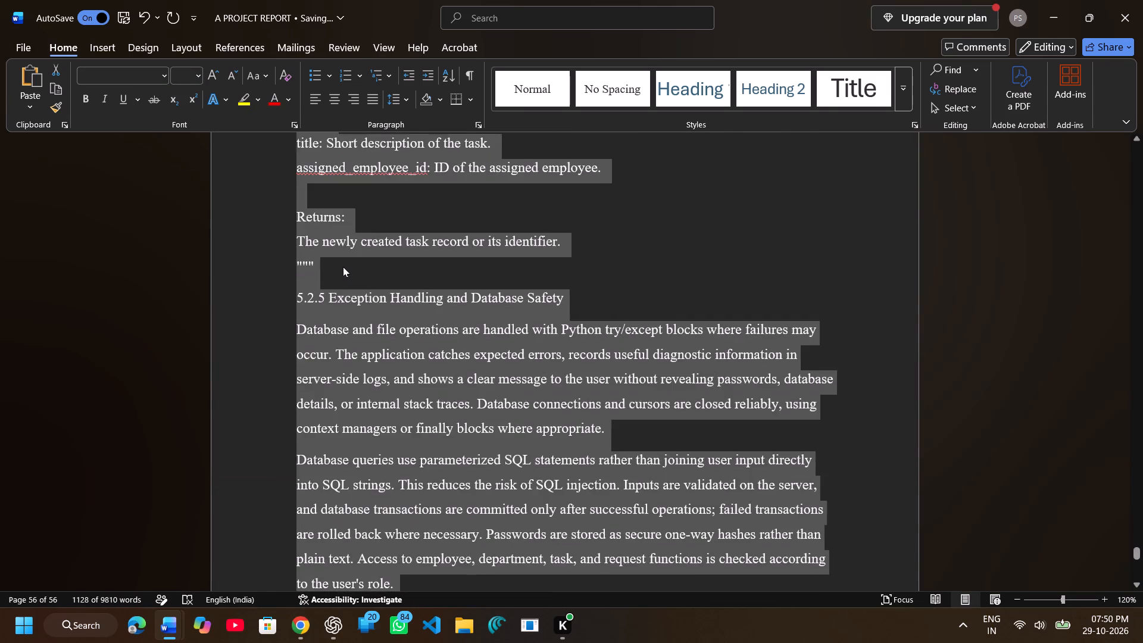
scroll(343, 267, "up", 6)
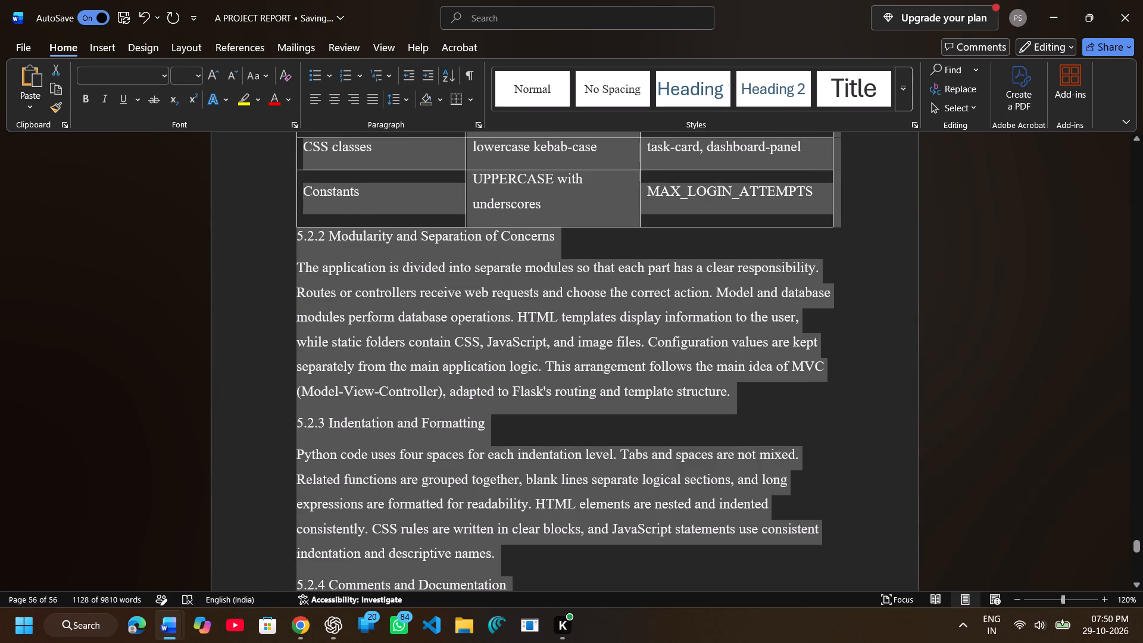
scroll(343, 267, "up", 3)
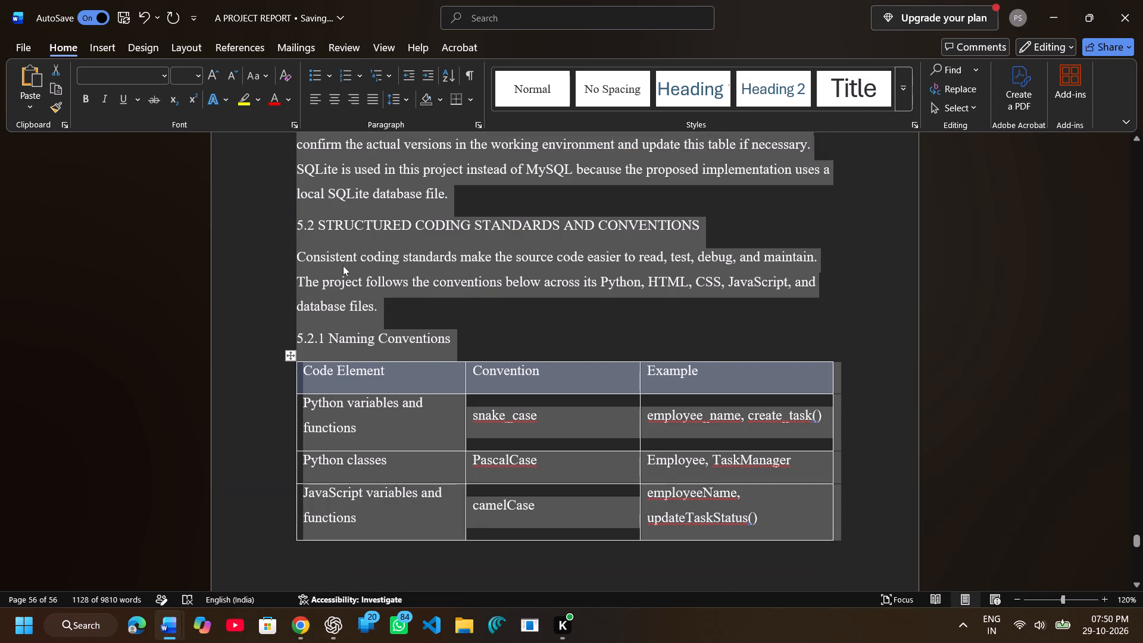
scroll(343, 266, "up", 1)
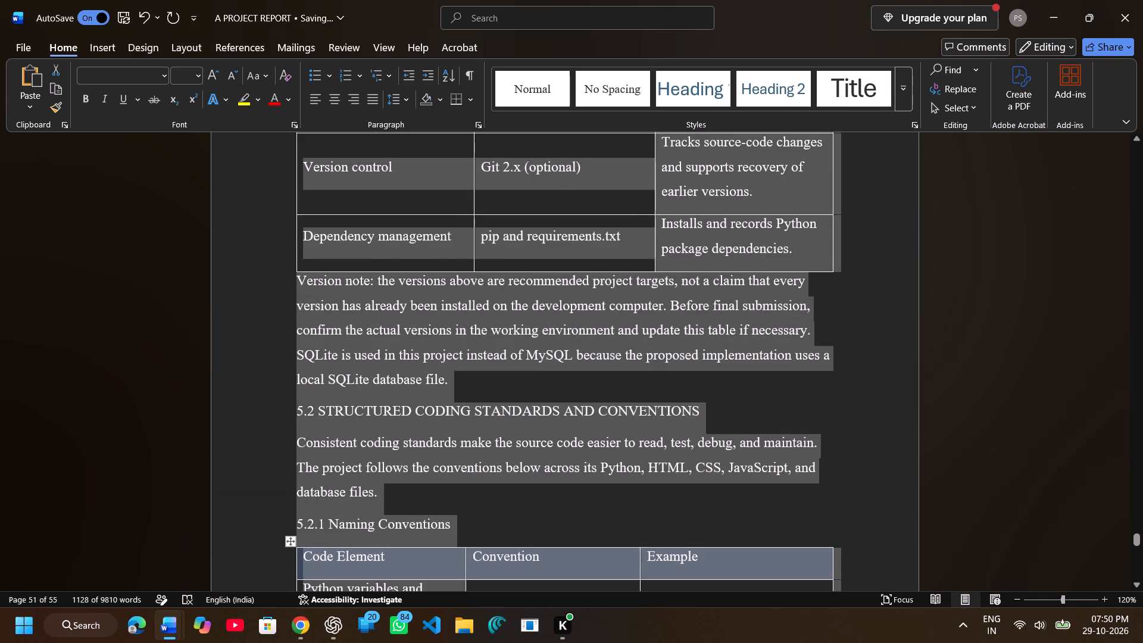
left_click(300, 405)
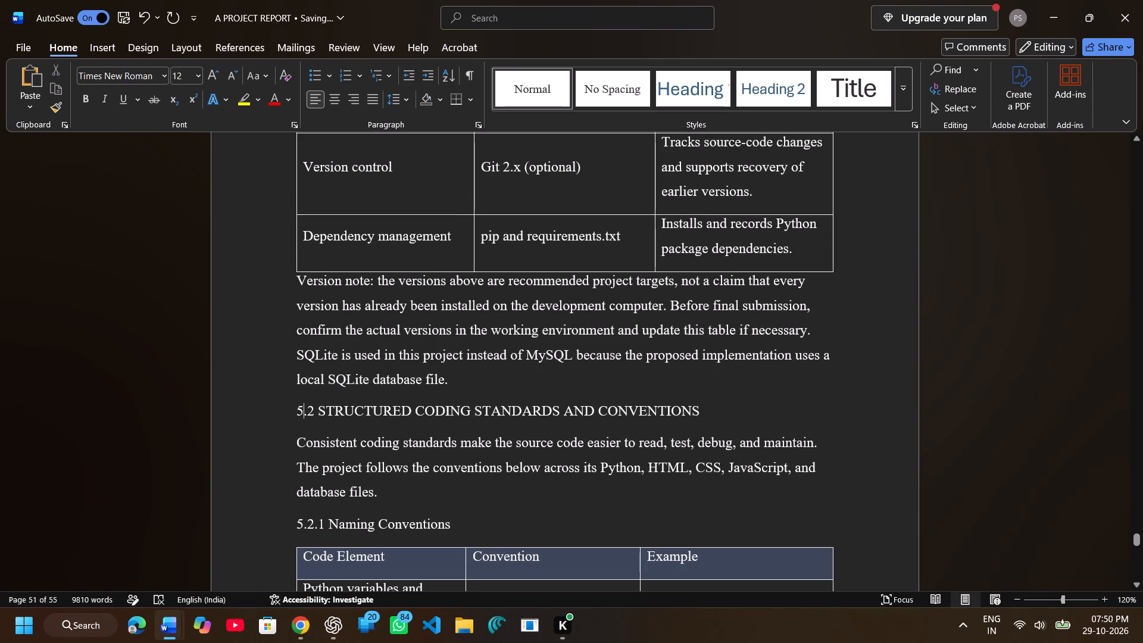
left_click_drag(298, 407, 666, 423)
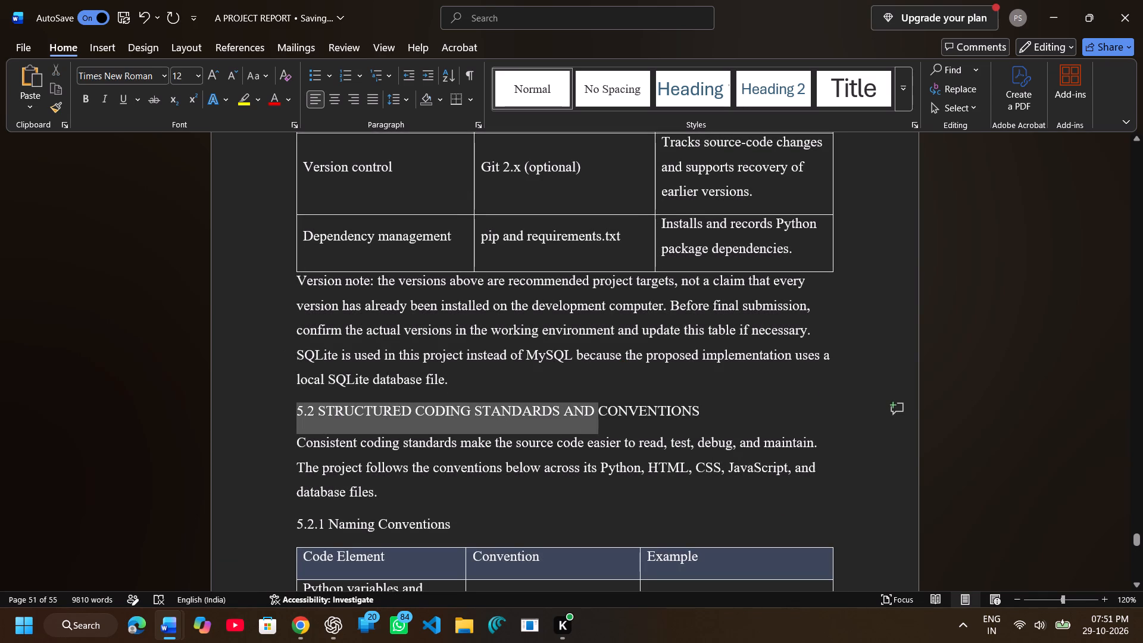
left_click_drag(666, 423, 780, 424)
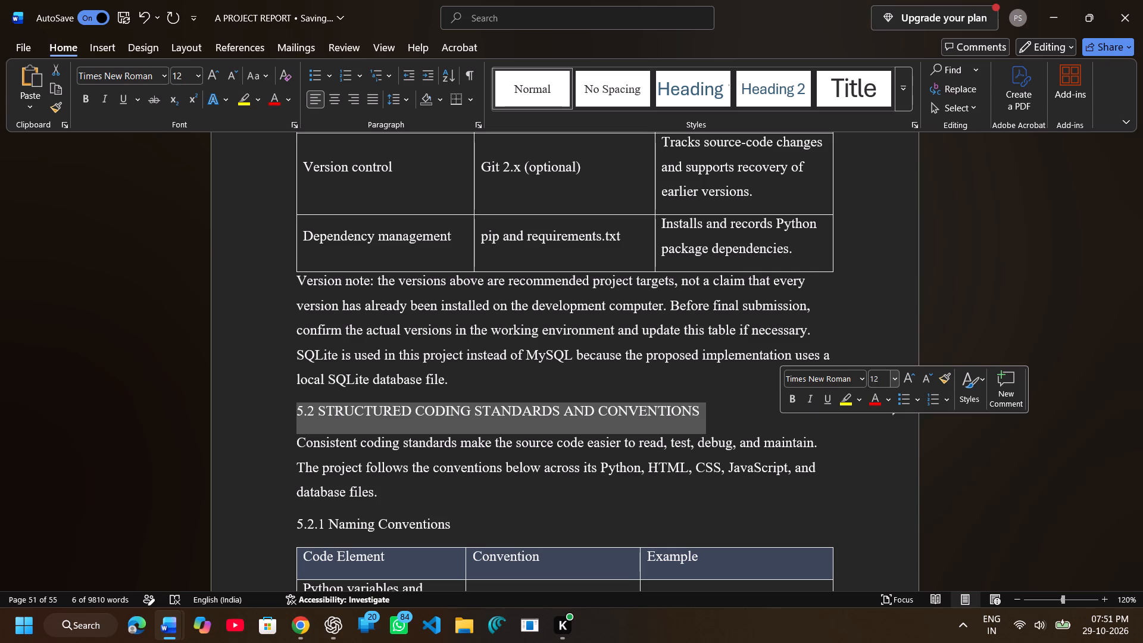
left_click(784, 395)
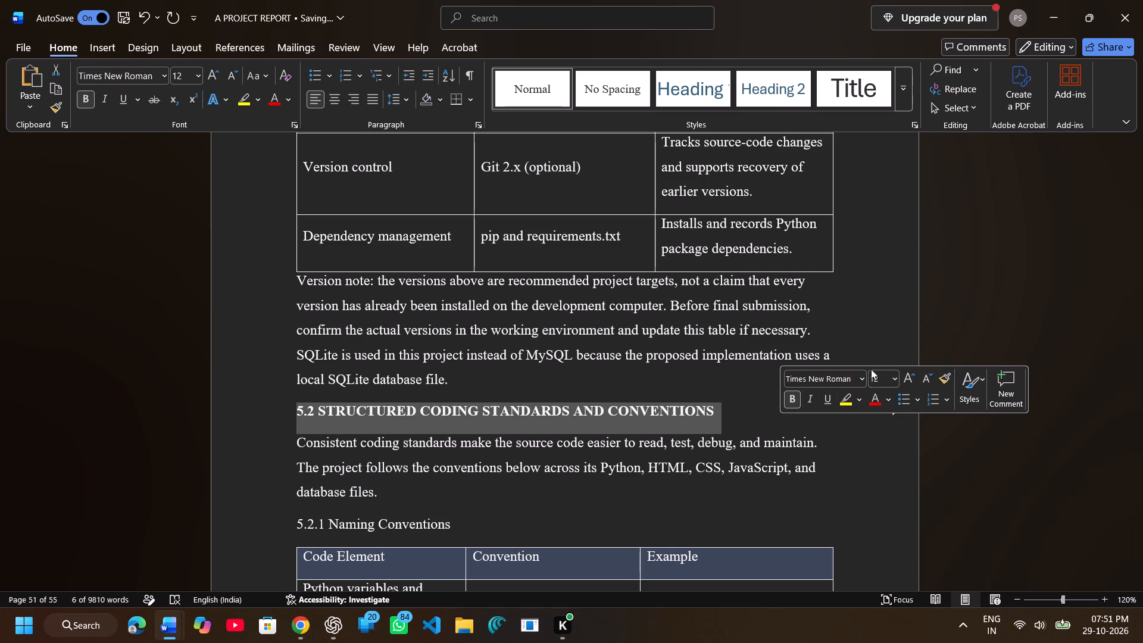
left_click(891, 378)
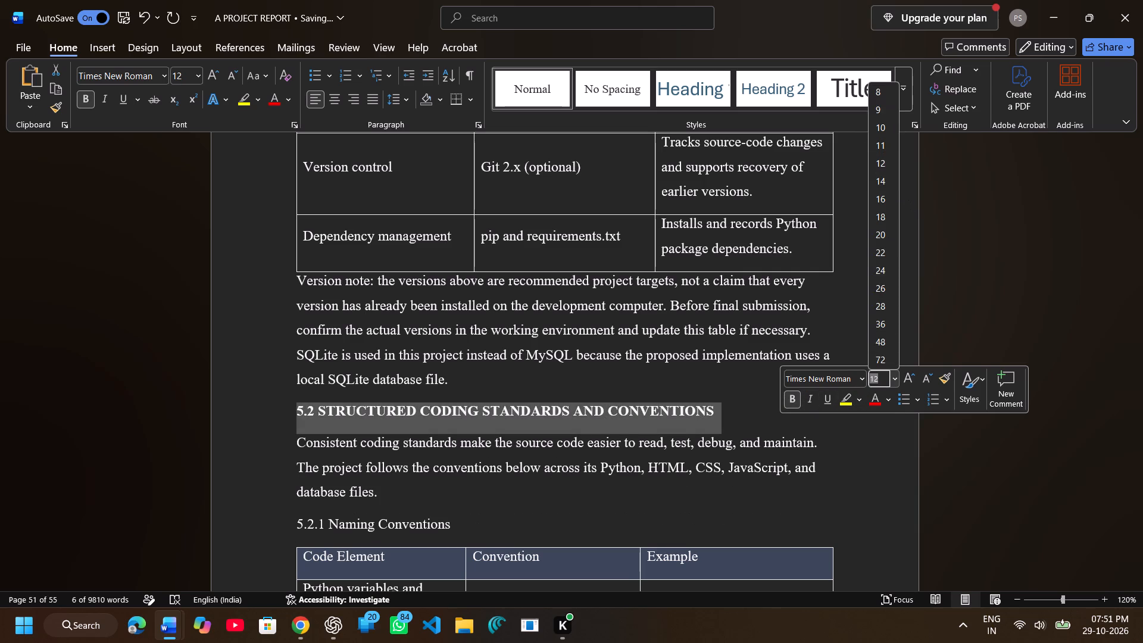
left_click(889, 188)
Review the formatting of the Chapter 5 opening, from the chapter title and 5.1 heading through the technology table to the 5.2 heading.
scroll(755, 349, "up", 1)
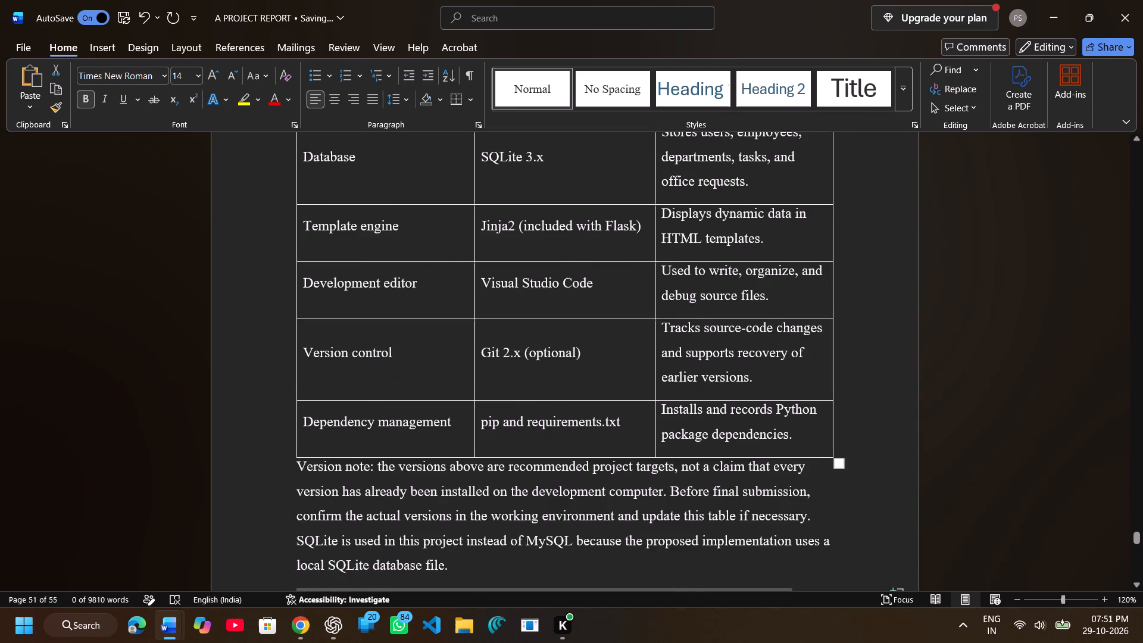
scroll(755, 344, "up", 4)
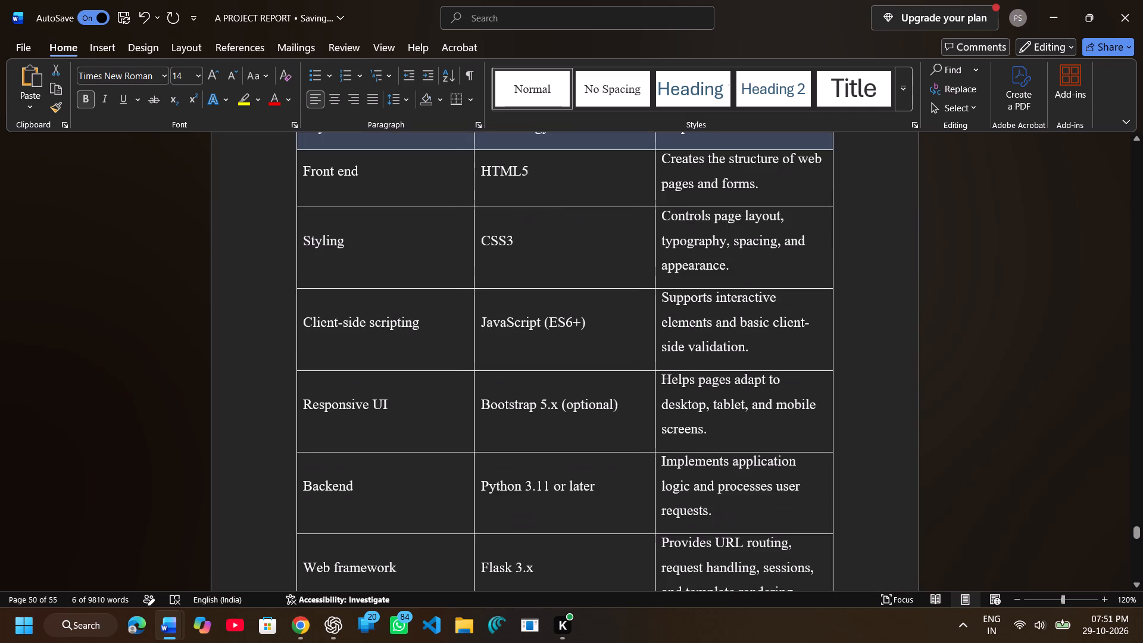
scroll(744, 347, "up", 4)
scroll(728, 338, "down", 1)
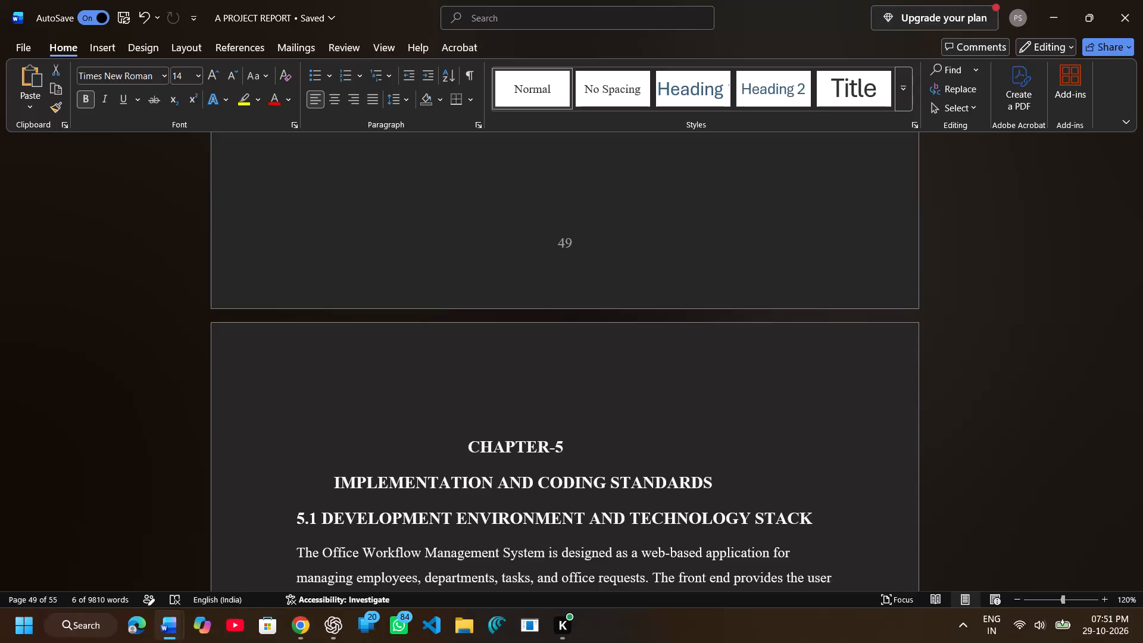
scroll(722, 389, "down", 1)
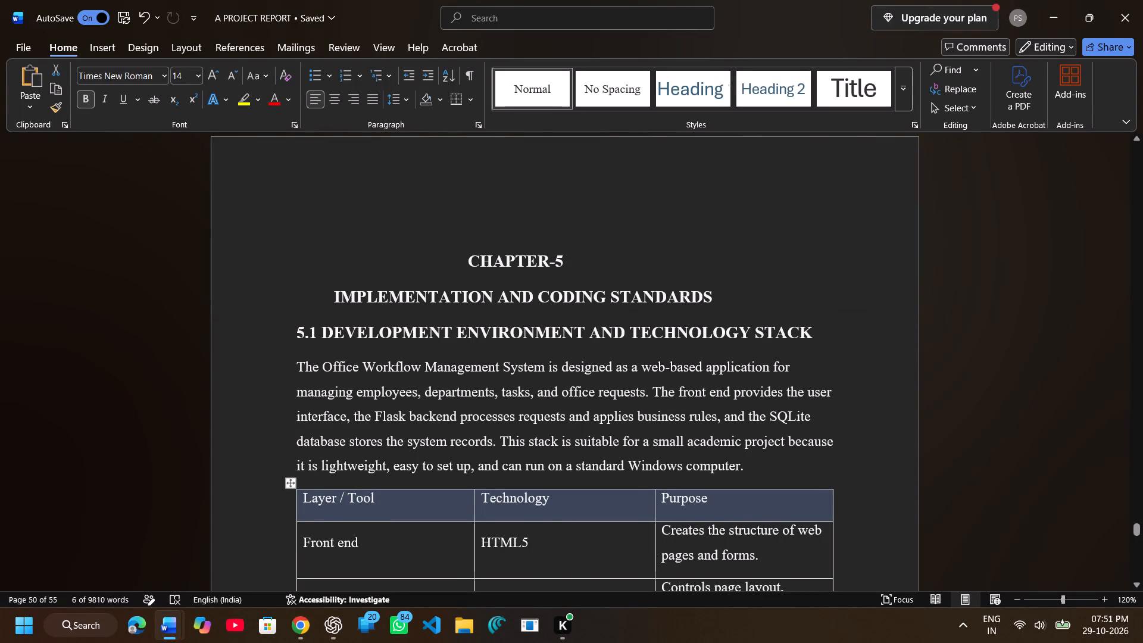
scroll(290, 390, "down", 2)
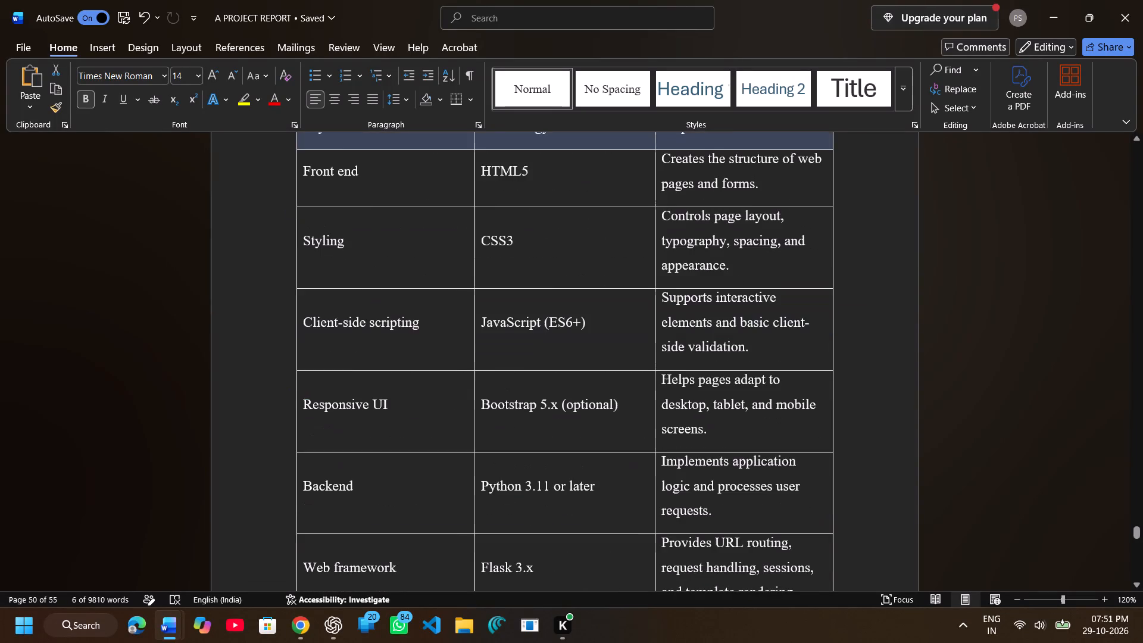
scroll(290, 390, "down", 5)
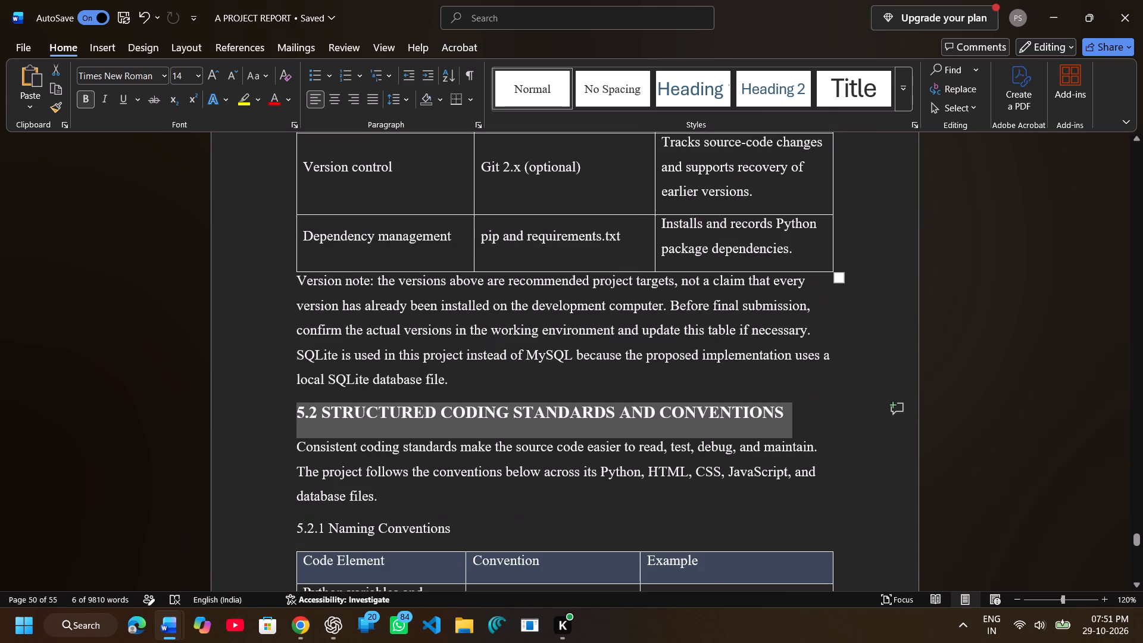
Make the heading "5.2.1 Naming Conventions" bold and set its font size to 14.
scroll(290, 390, "down", 1)
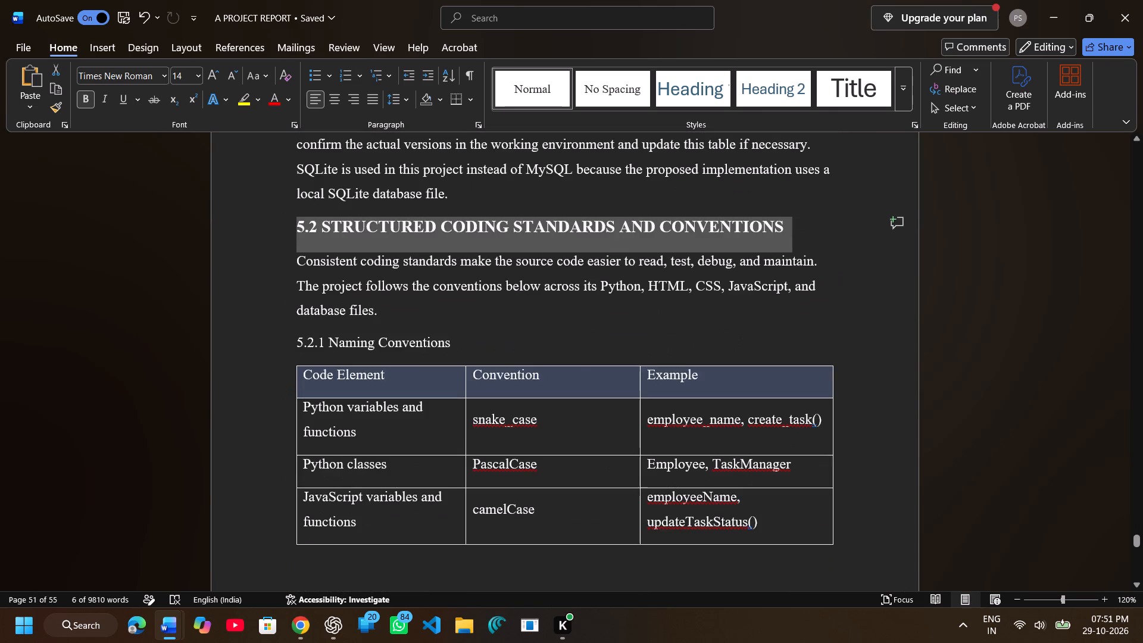
scroll(290, 390, "down", 2)
scroll(290, 390, "up", 3)
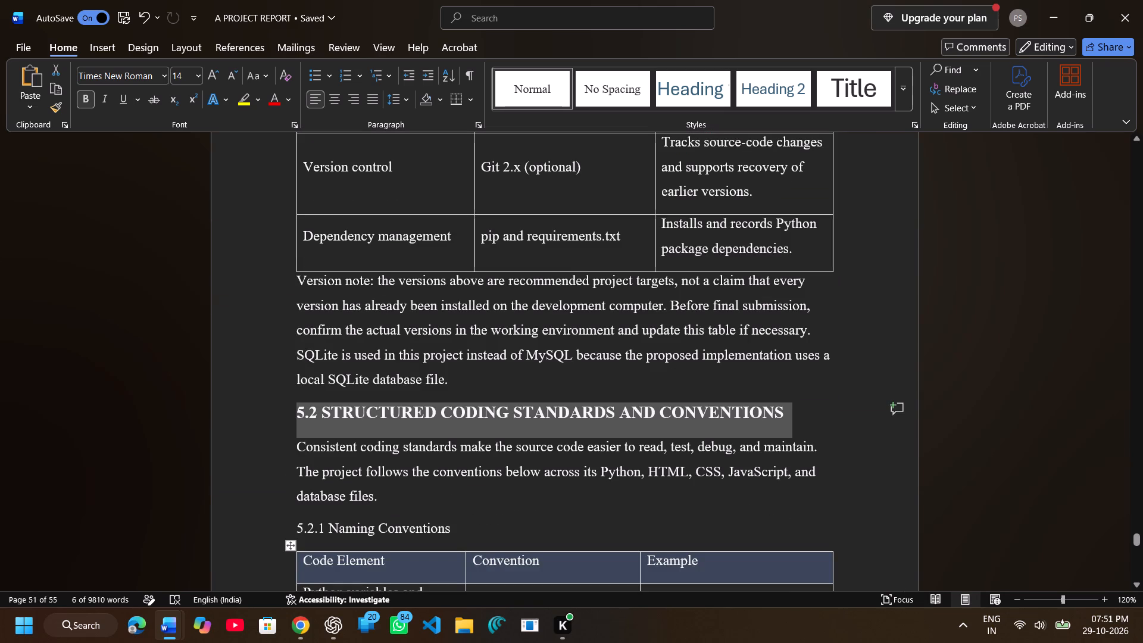
left_click_drag(293, 525, 443, 545)
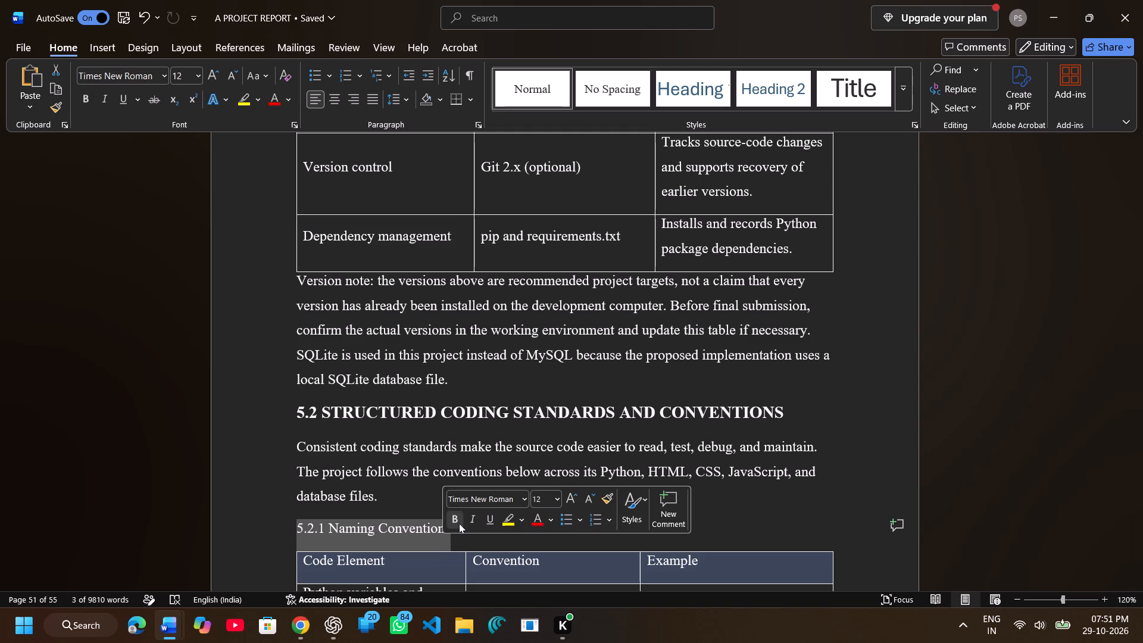
left_click(459, 522)
left_click(555, 500)
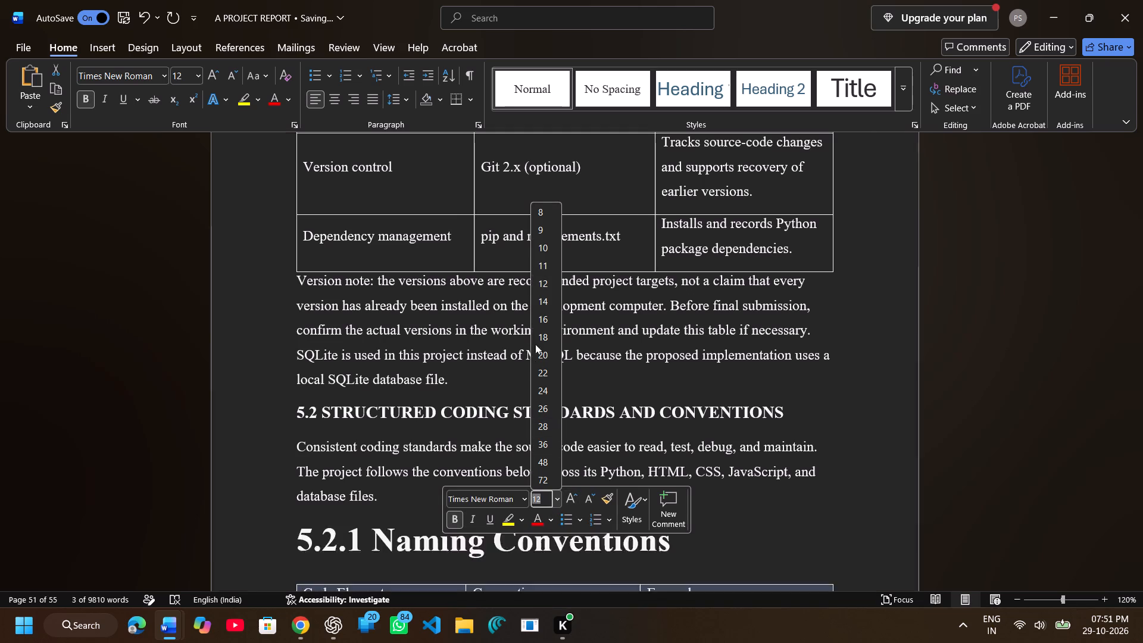
left_click(542, 309)
Make the heading "5.2.2 Modularity and Separation of Concerns" bold and set its font size to 14.
scroll(507, 403, "down", 5)
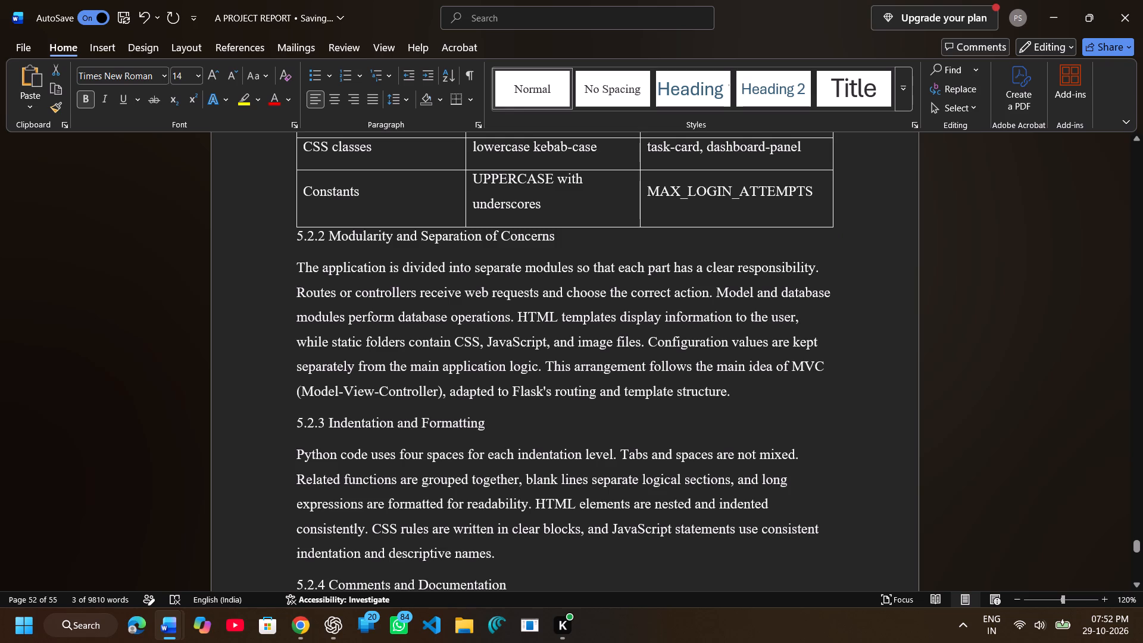
left_click_drag(299, 234, 533, 236)
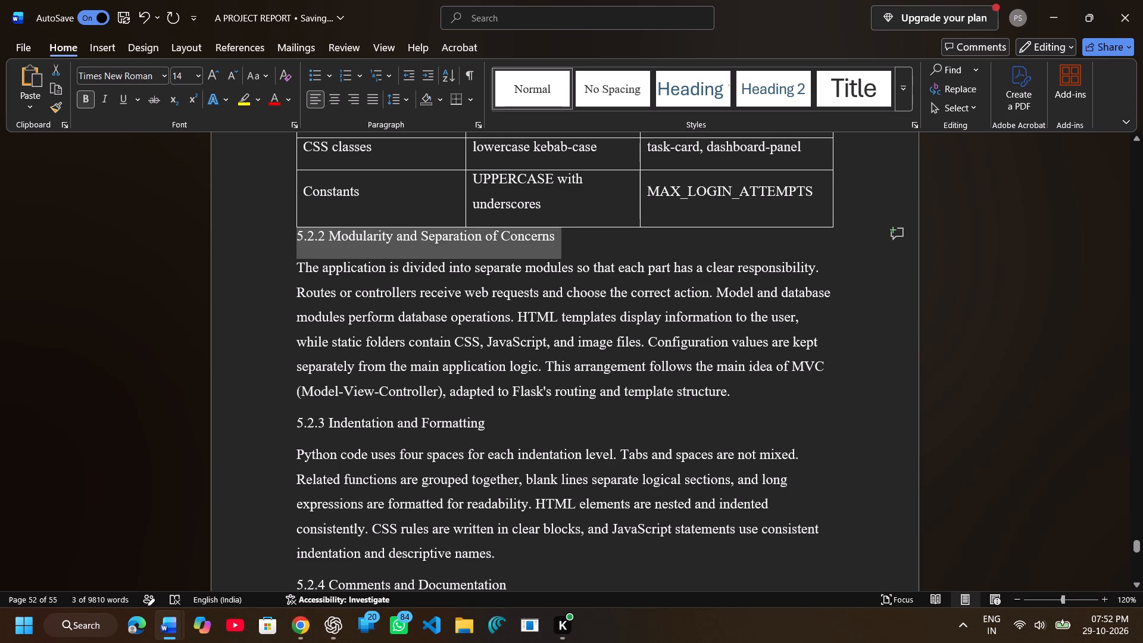
left_click_drag(533, 236, 535, 236)
left_click(549, 208)
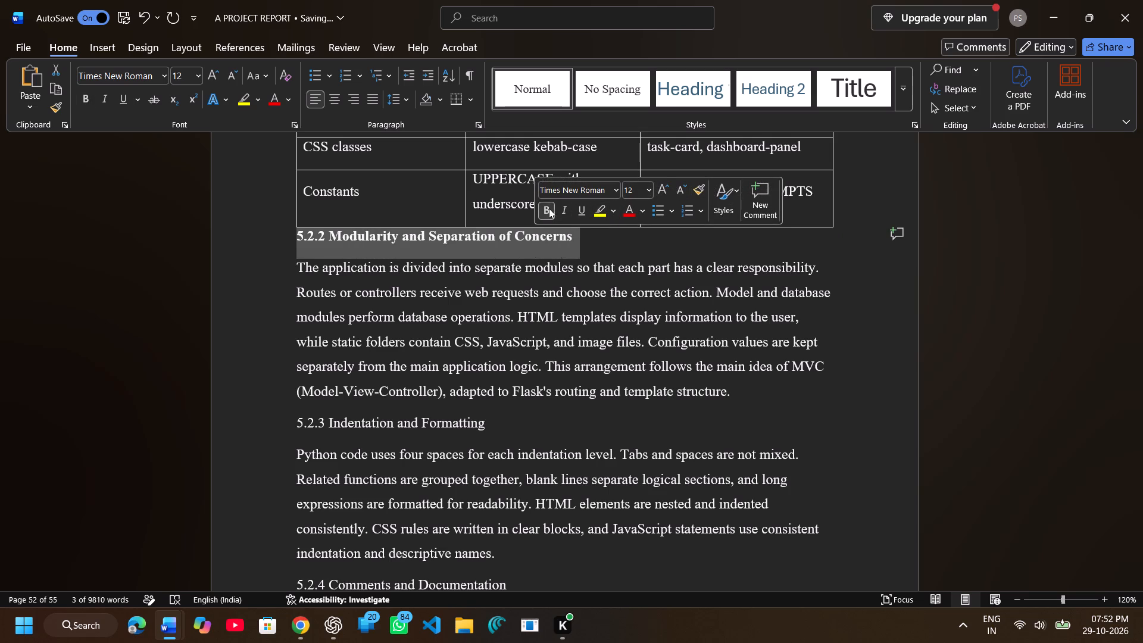
left_click(654, 190)
left_click(635, 187)
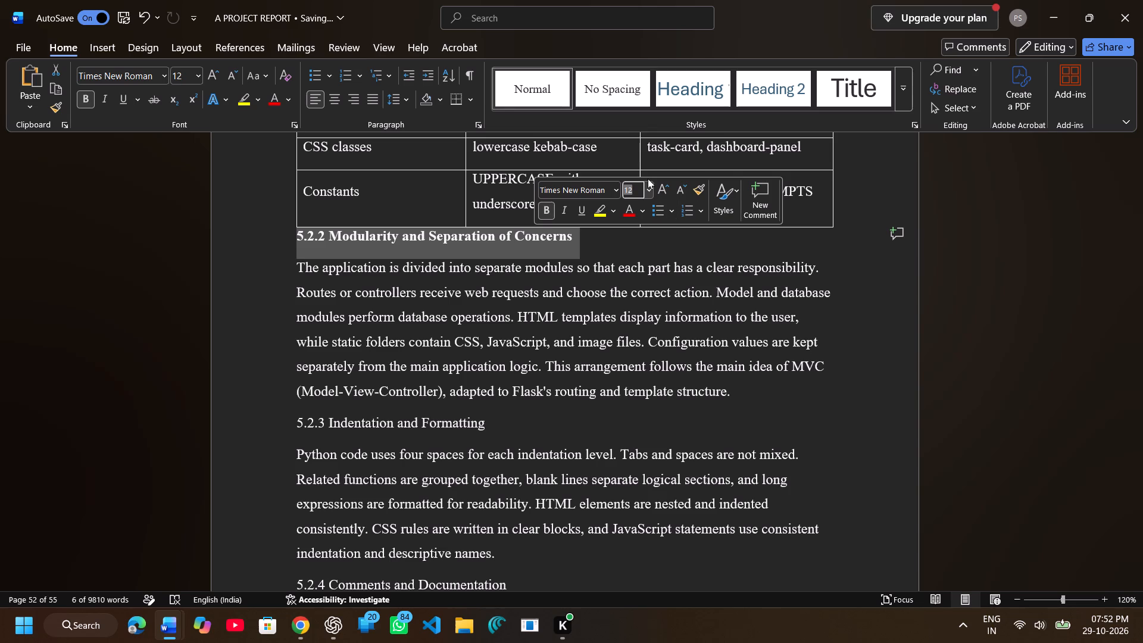
left_click(645, 188)
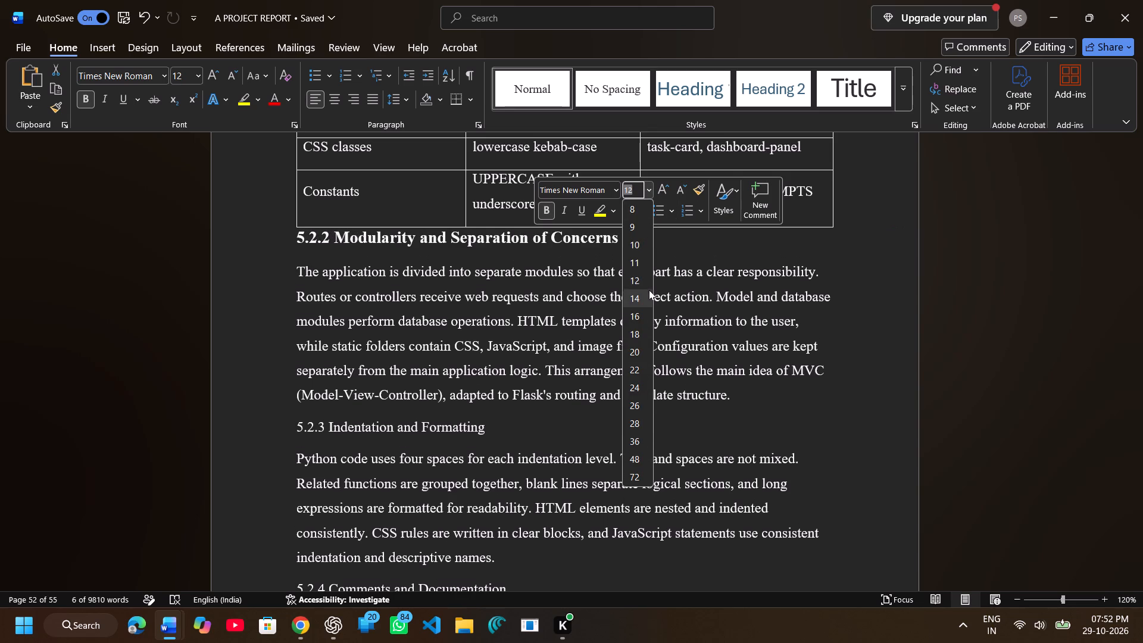
left_click(649, 290)
Make the heading "5.2.3 Indentation and Formatting" bold and set its font size to 14.
scroll(563, 297, "down", 1)
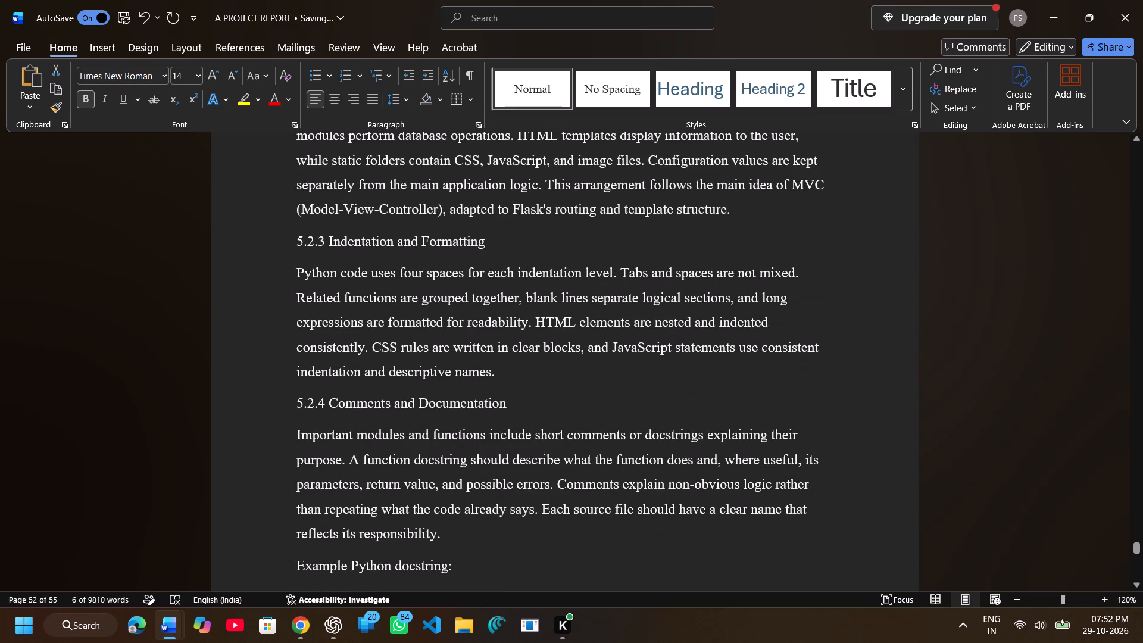
scroll(324, 302, "up", 1)
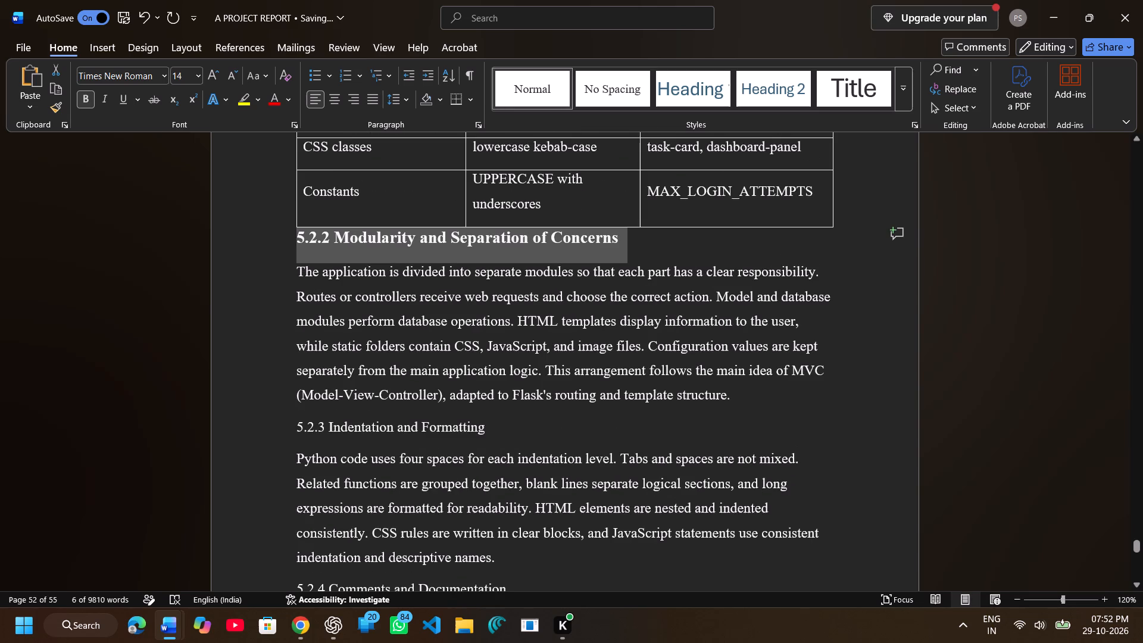
left_click_drag(289, 417, 476, 439)
left_click(358, 425)
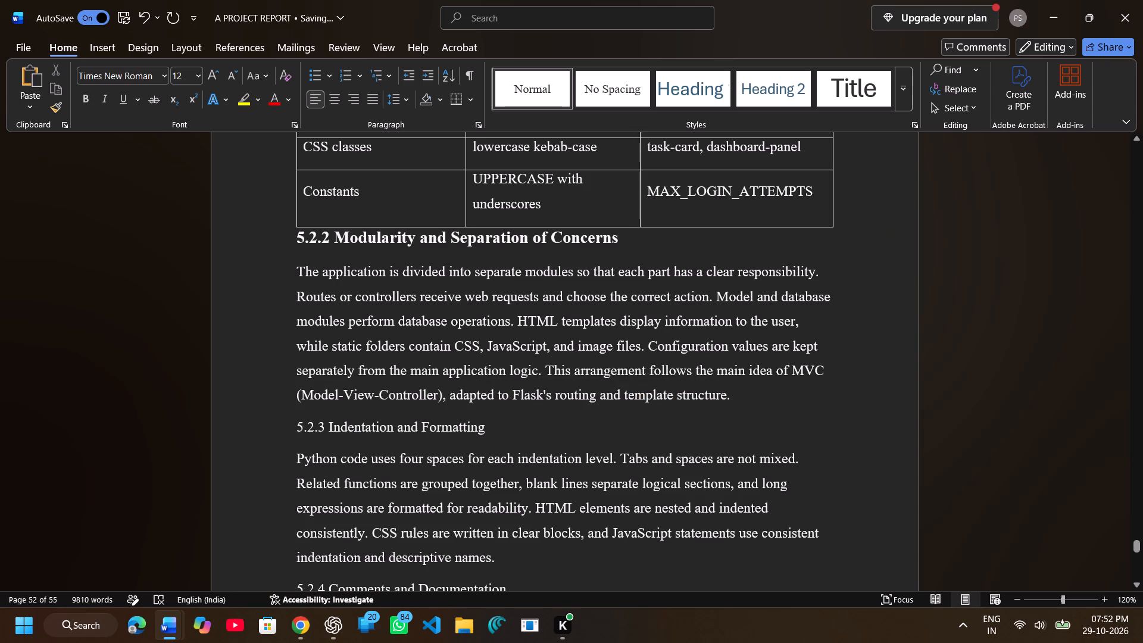
left_click_drag(295, 430, 495, 424)
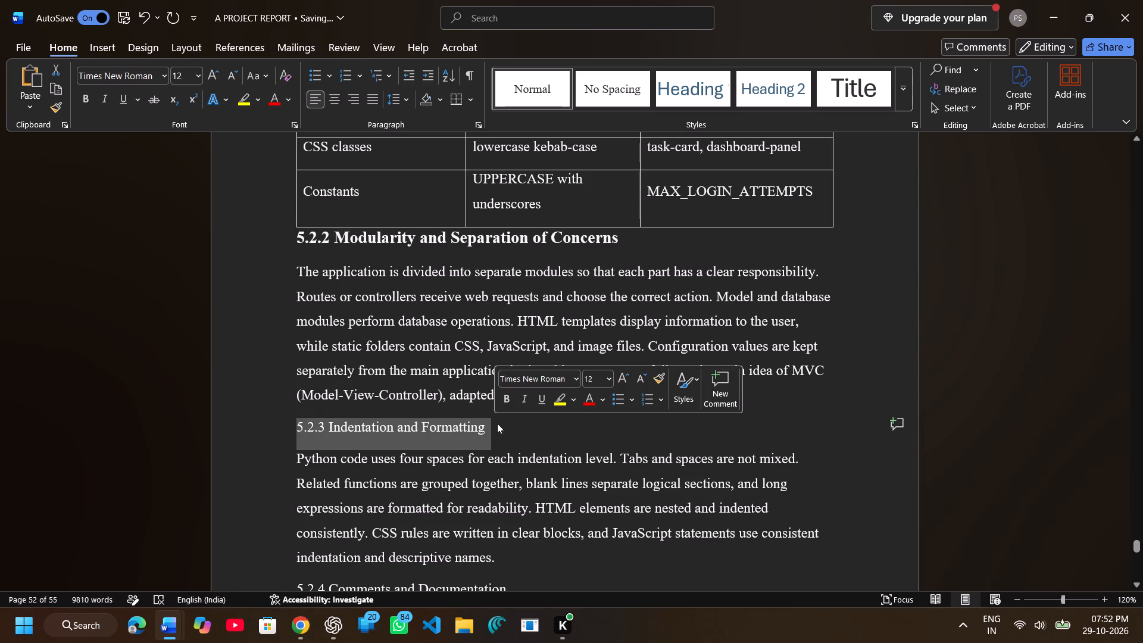
left_click(502, 394)
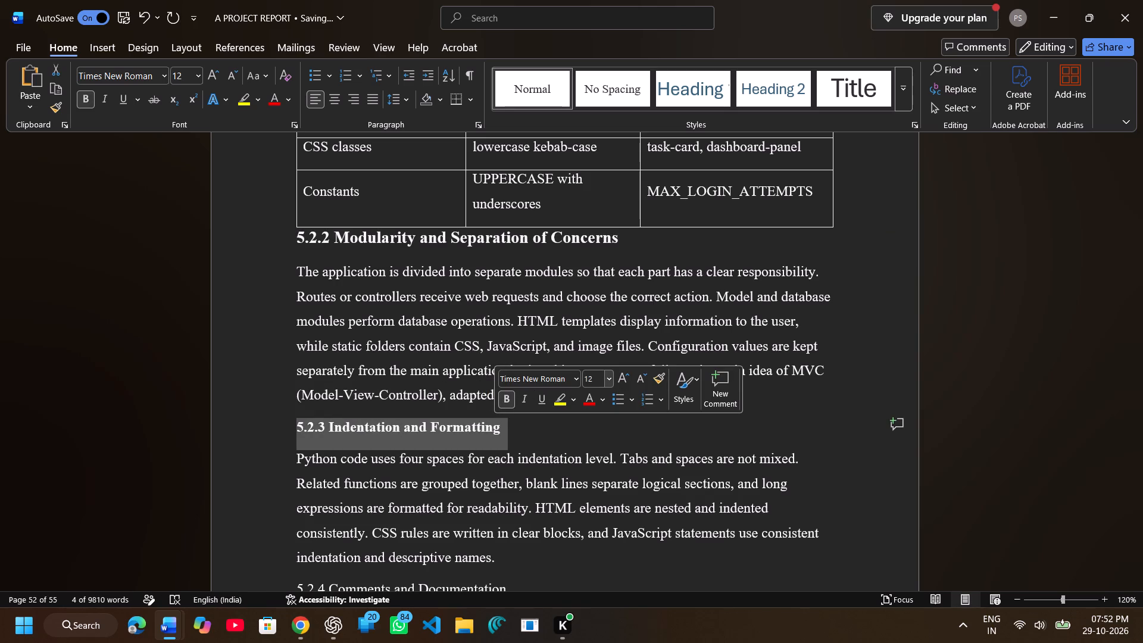
left_click(599, 374)
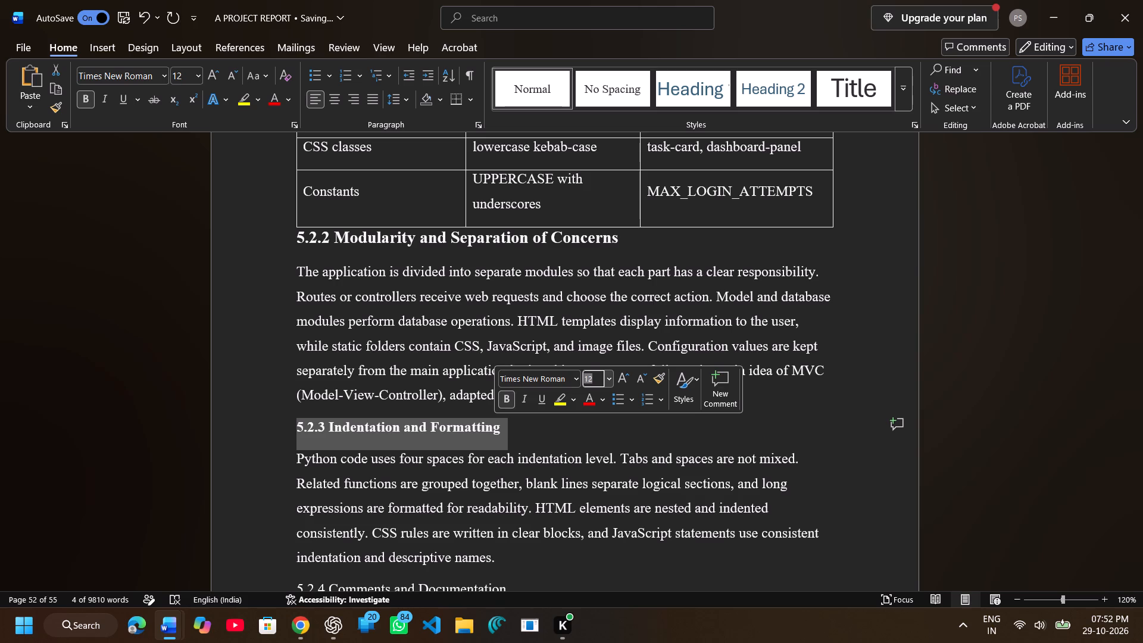
left_click(602, 376)
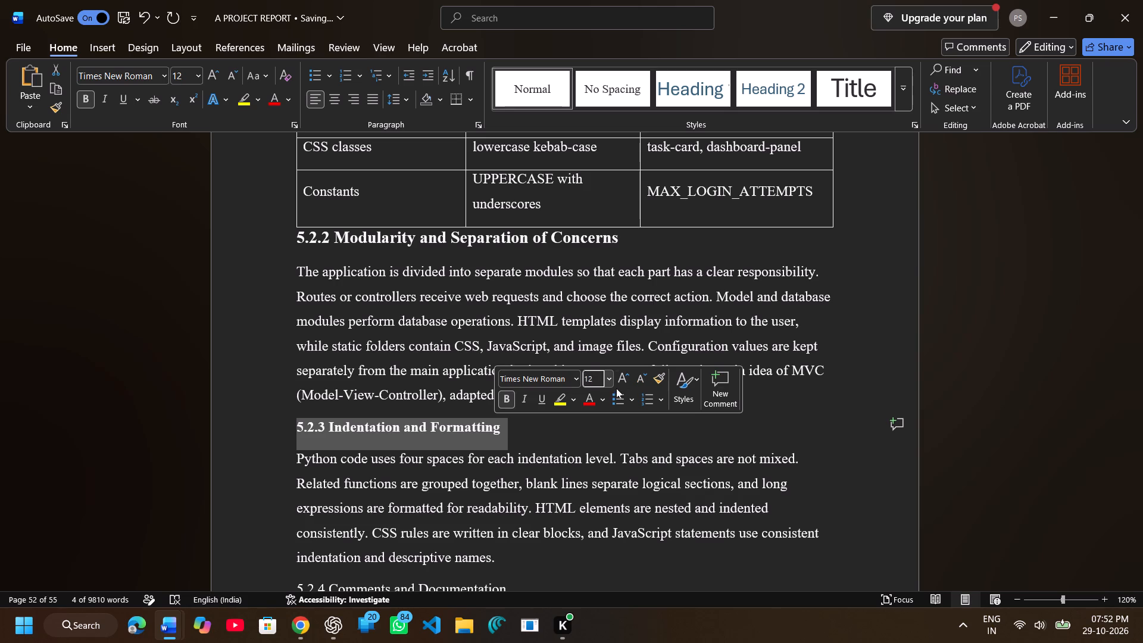
left_click(613, 380)
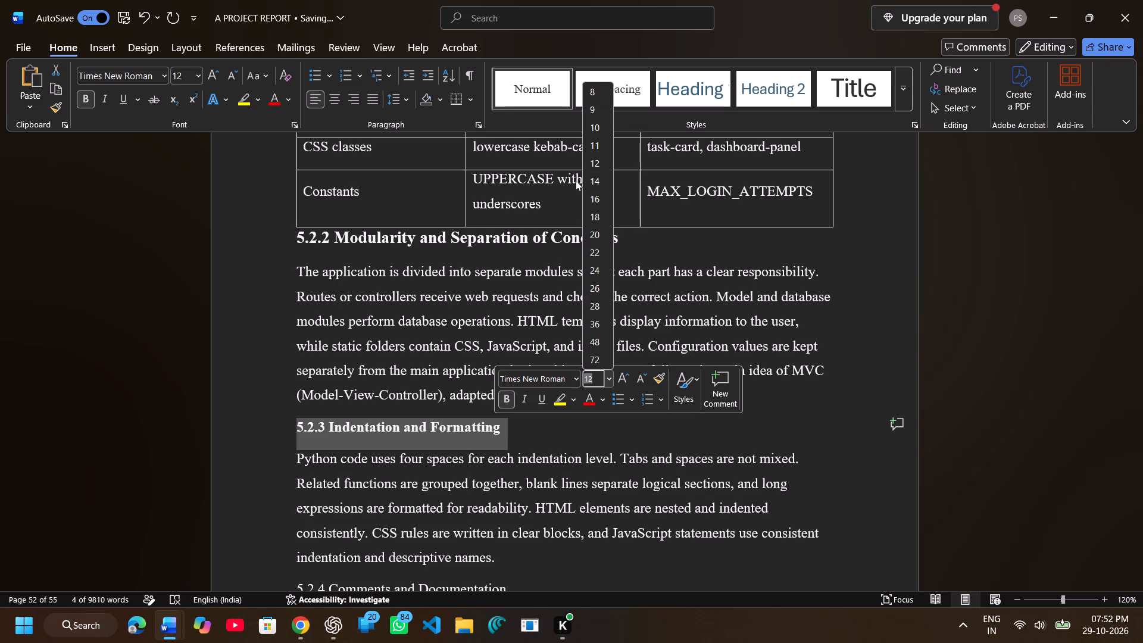
left_click(591, 177)
Make the heading "5.2.4 Comments and Documentation" bold and set its font size to 14.
scroll(485, 560, "down", 1)
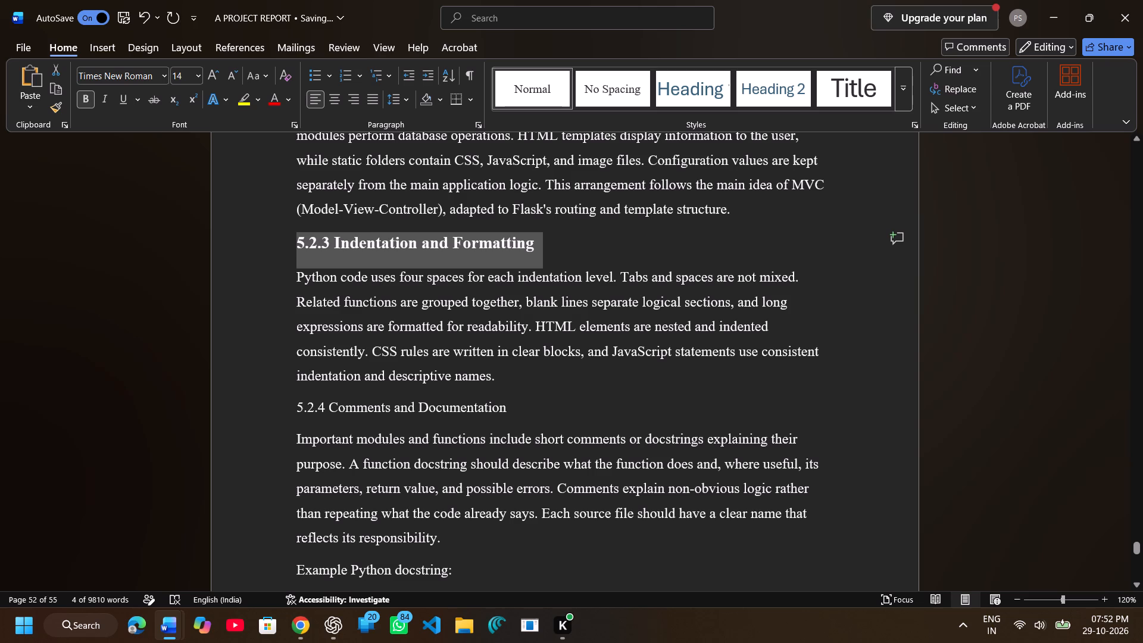
left_click_drag(298, 407, 502, 407)
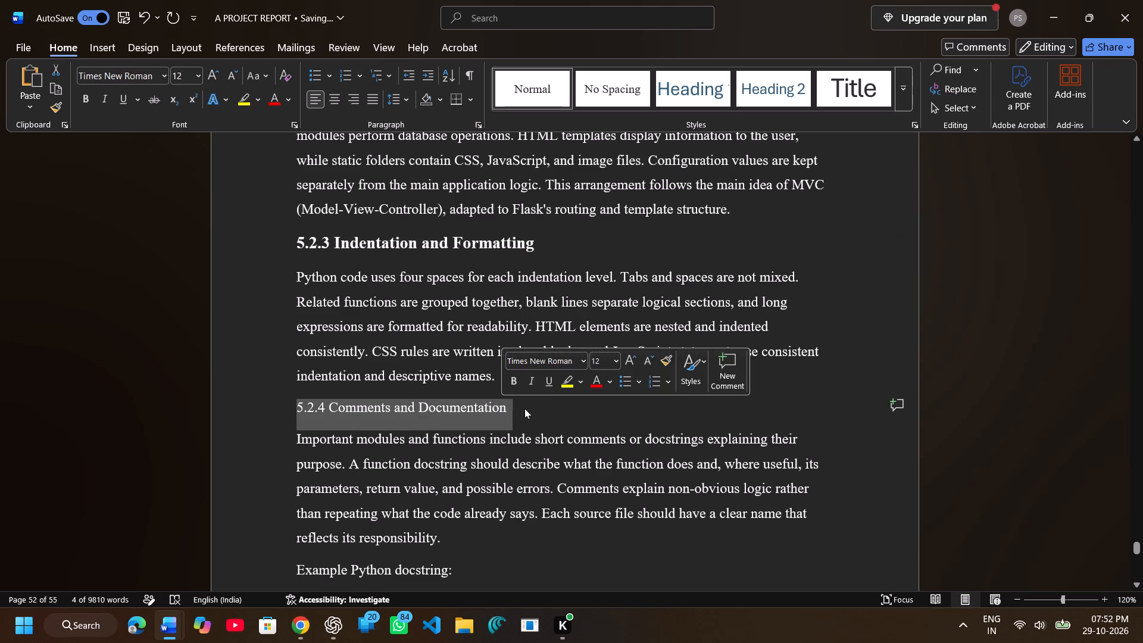
left_click(506, 380)
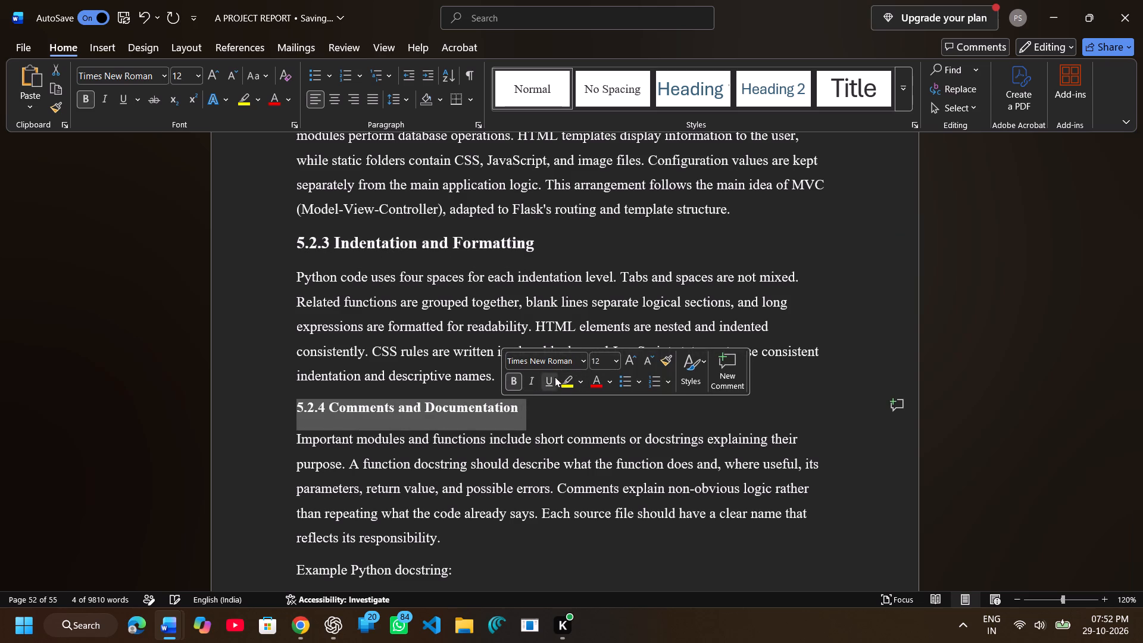
left_click(616, 355)
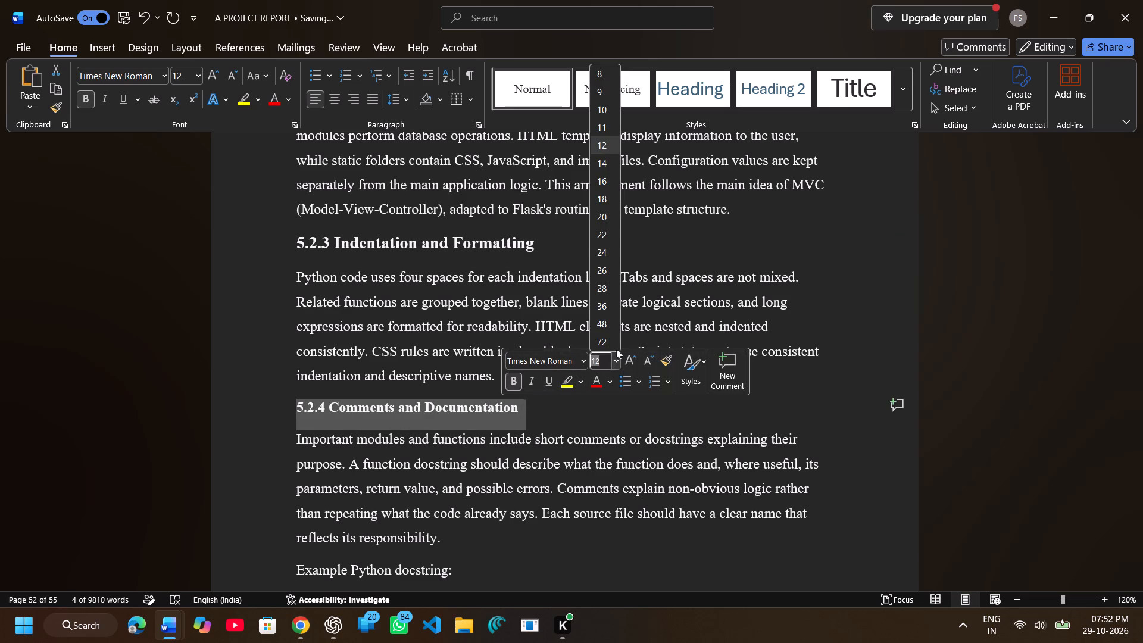
left_click(603, 171)
Make the whole heading "5.2.5 Exception Handling and Database Safety" bold and set its font size to 14.
scroll(563, 236, "down", 1)
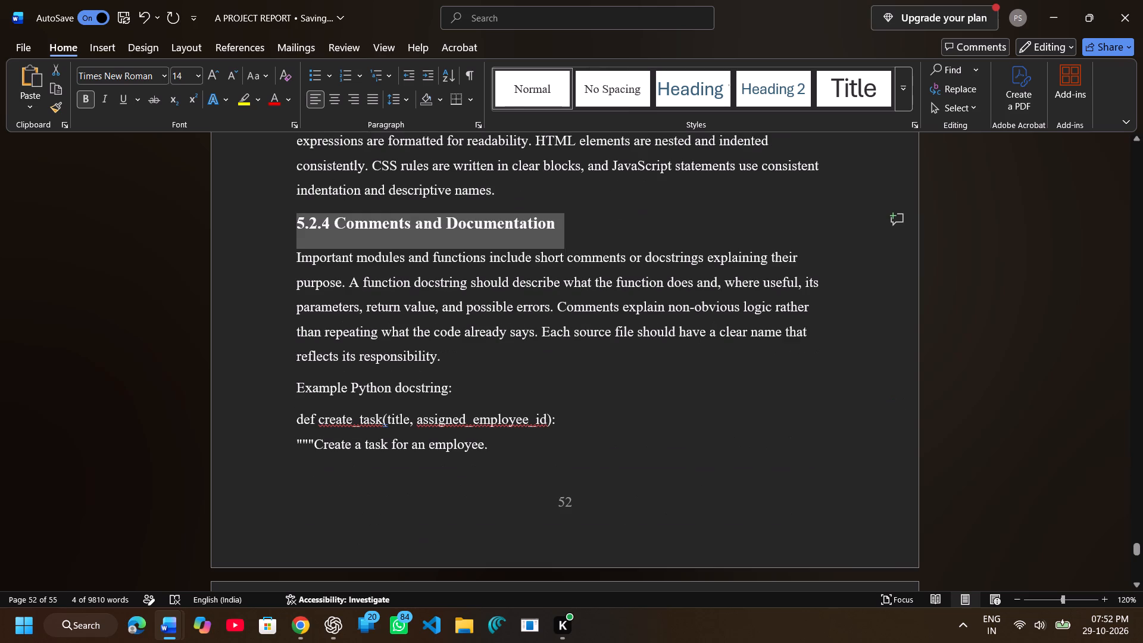
scroll(555, 272, "down", 1)
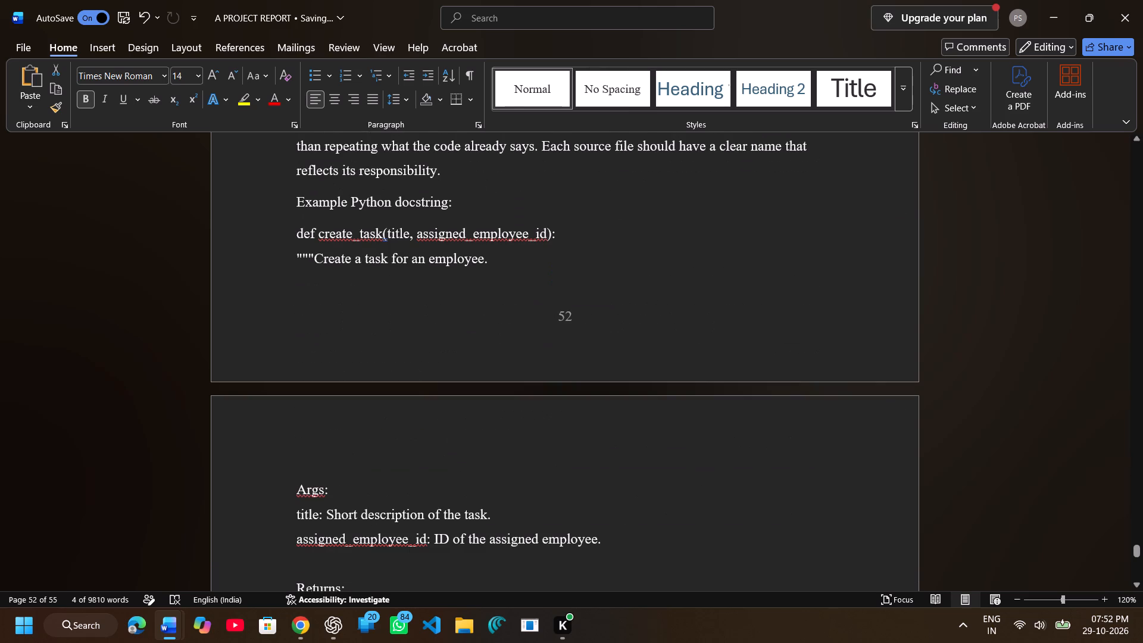
scroll(555, 272, "down", 2)
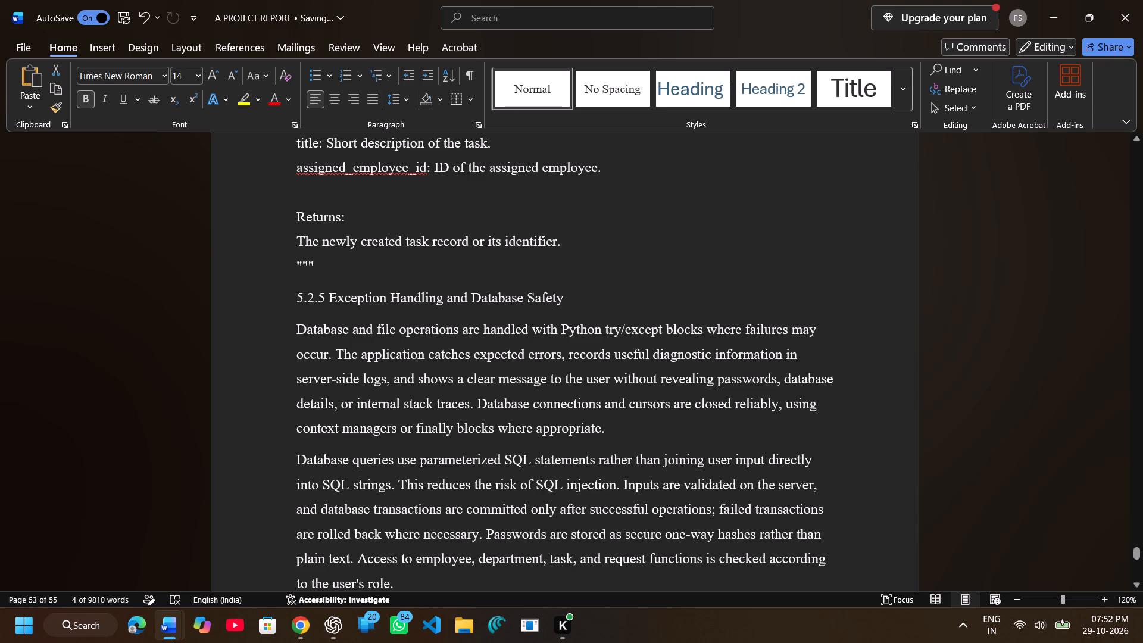
left_click_drag(300, 293, 580, 296)
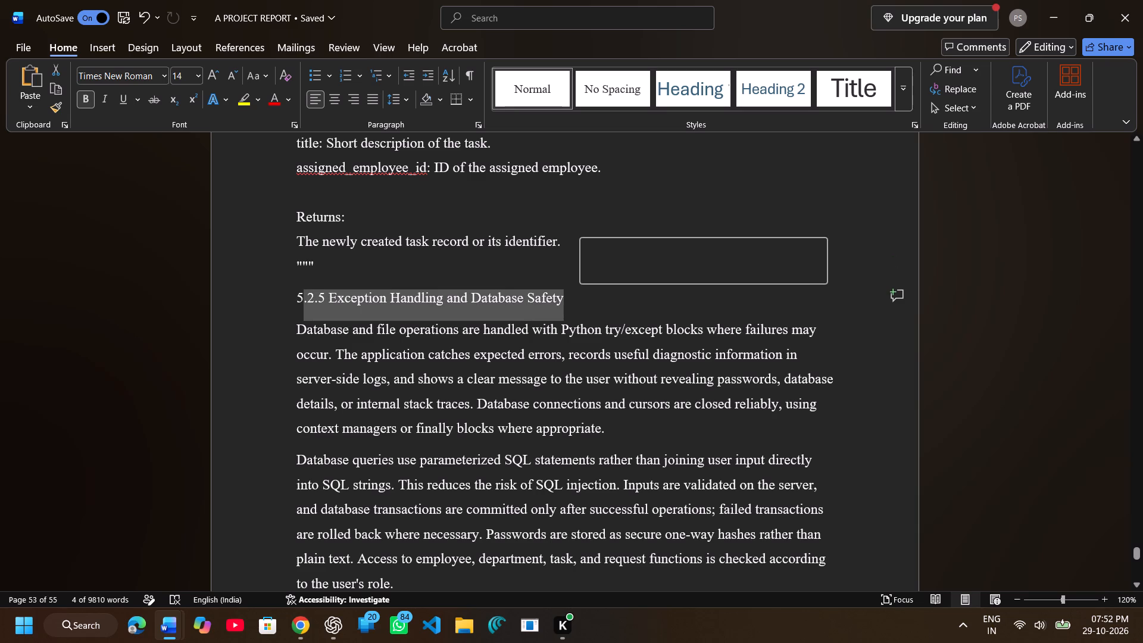
left_click(598, 270)
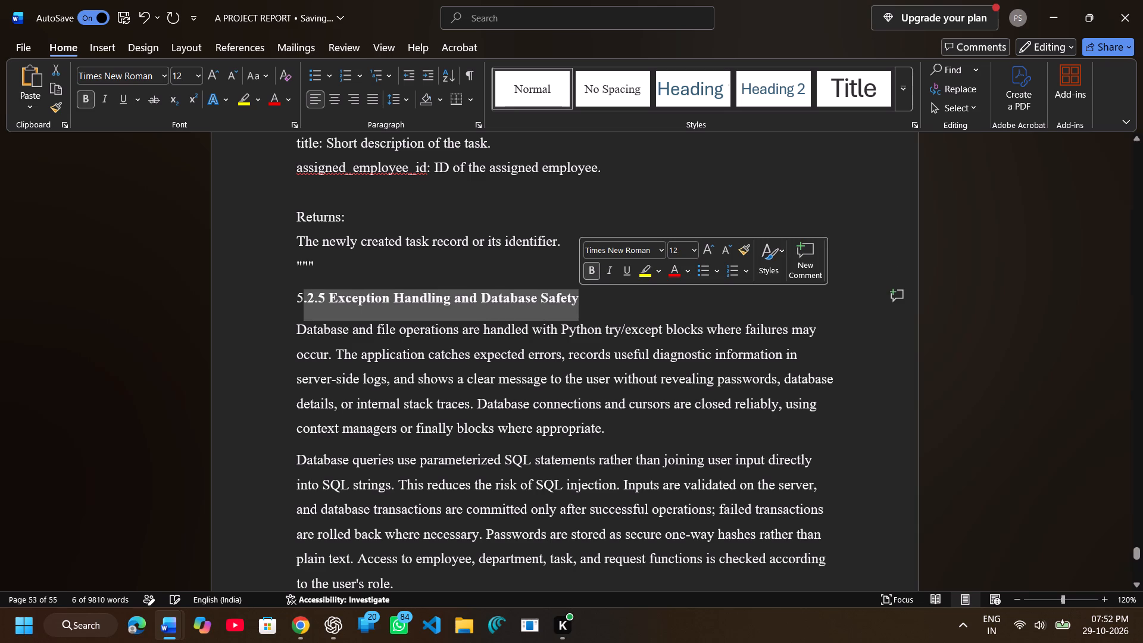
left_click(280, 311)
left_click(290, 300)
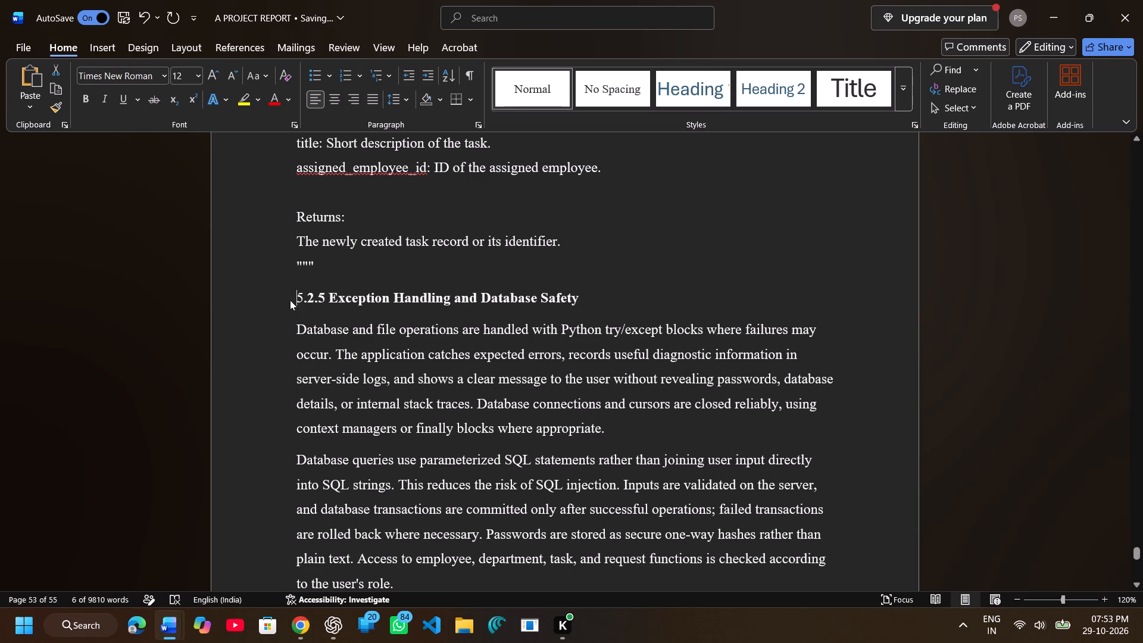
left_click_drag(296, 294, 585, 296)
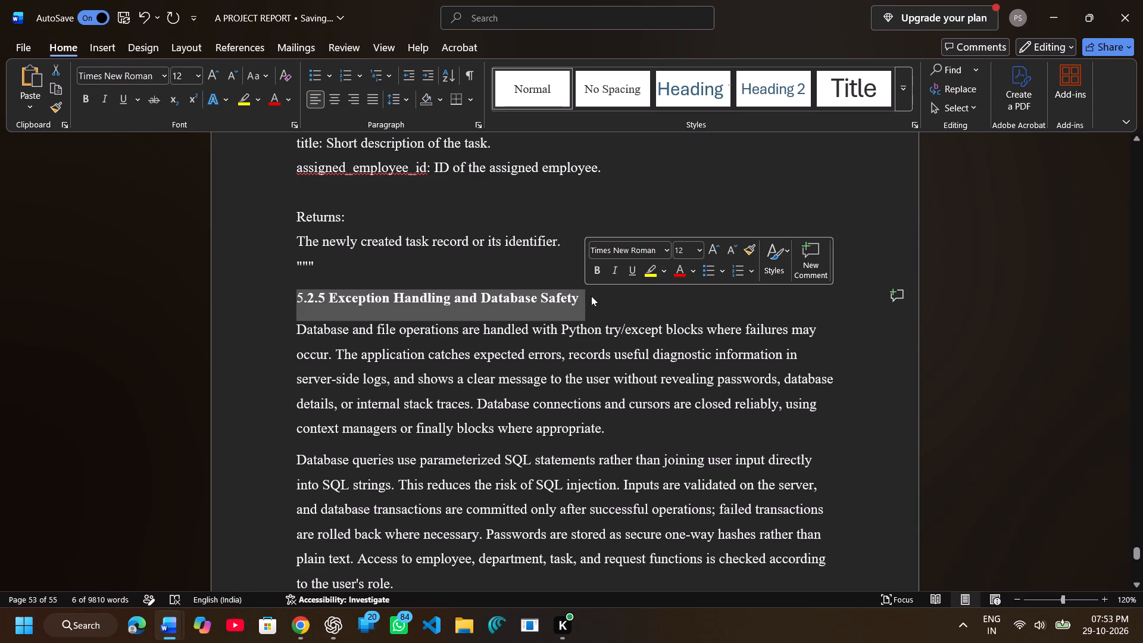
left_click(592, 274)
left_click(592, 274)
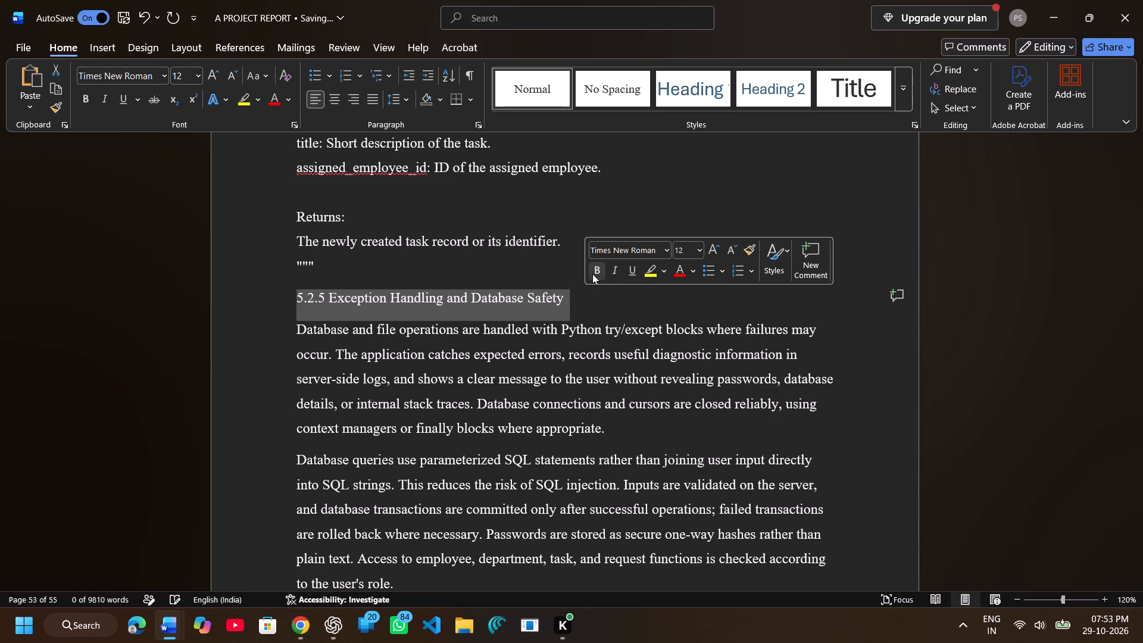
left_click(592, 274)
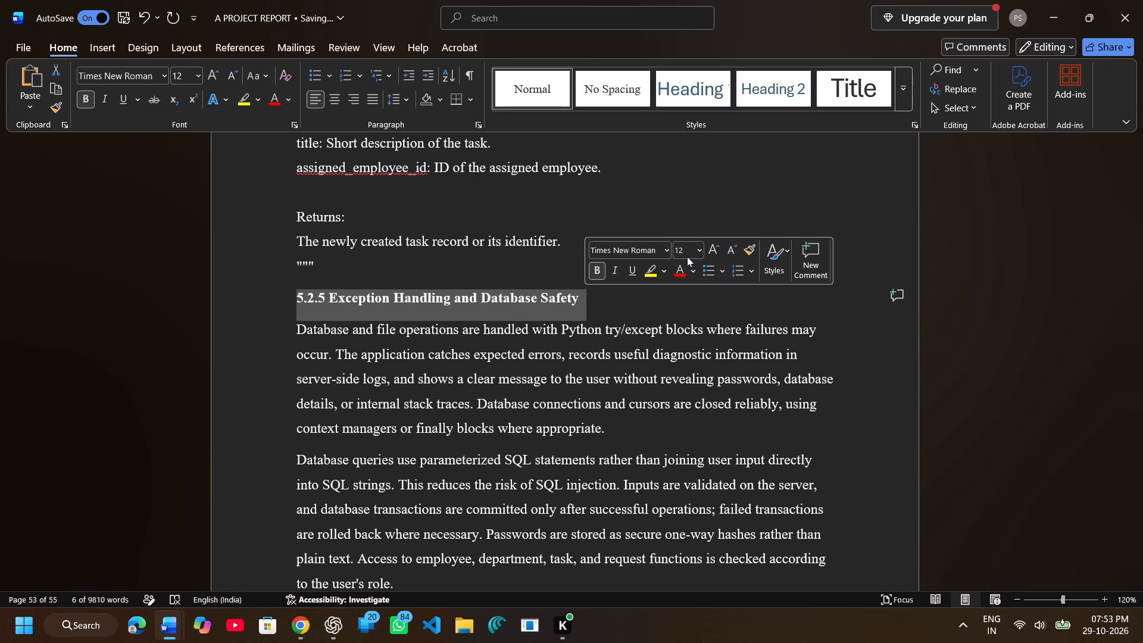
left_click(692, 252)
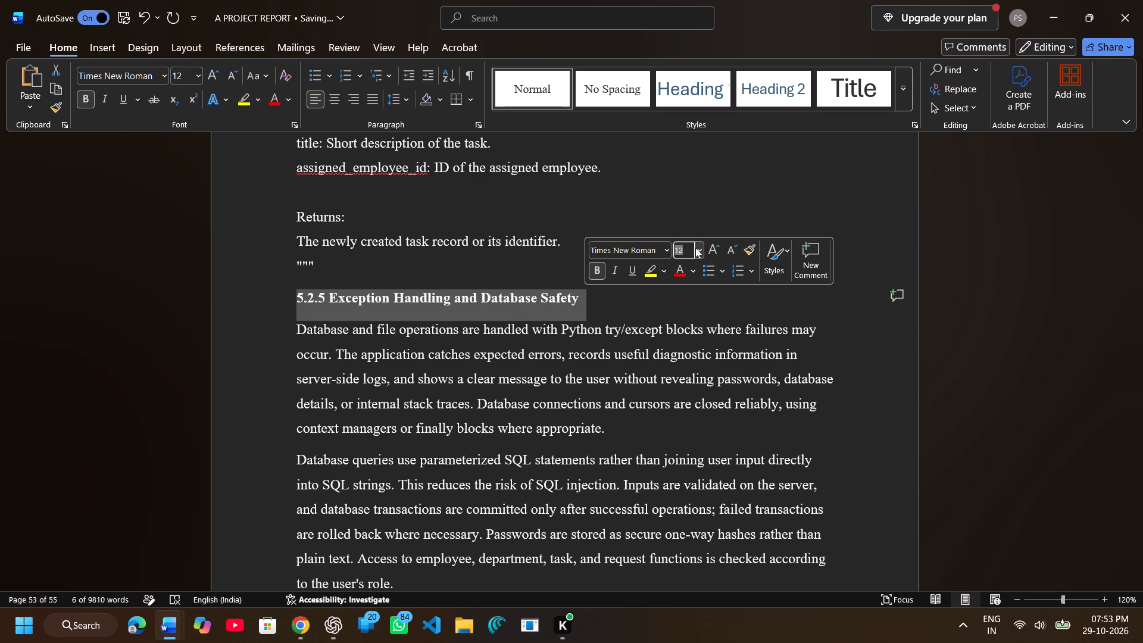
left_click(695, 248)
left_click(700, 352)
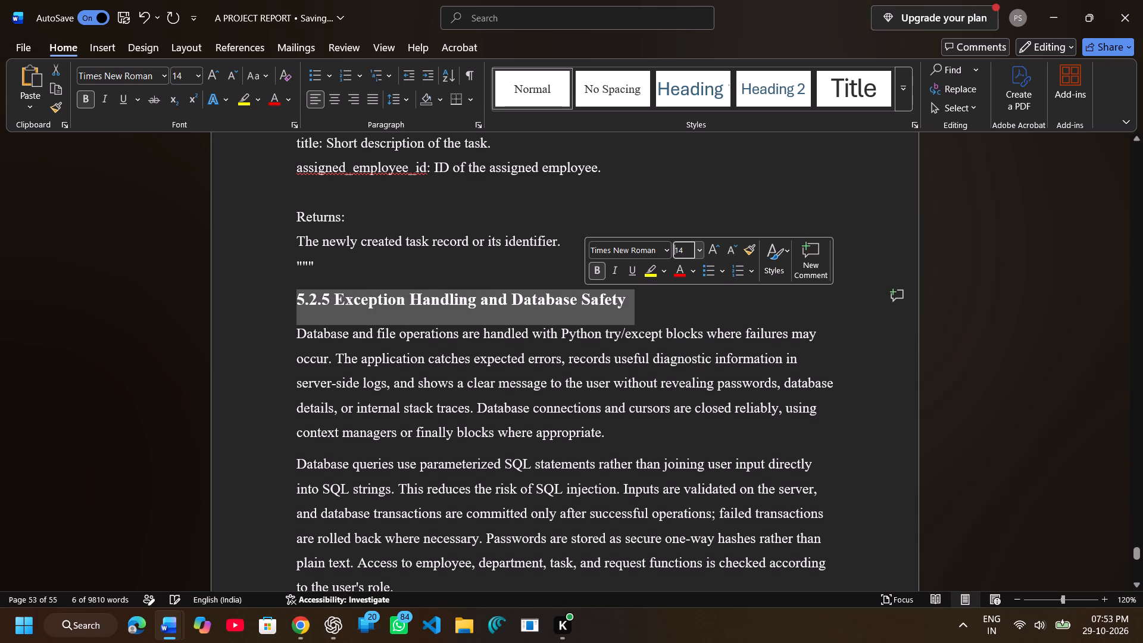
Make the heading "5.2.6 Testing and Maintenance" bold and set its font size to 14.
scroll(670, 351, "down", 1)
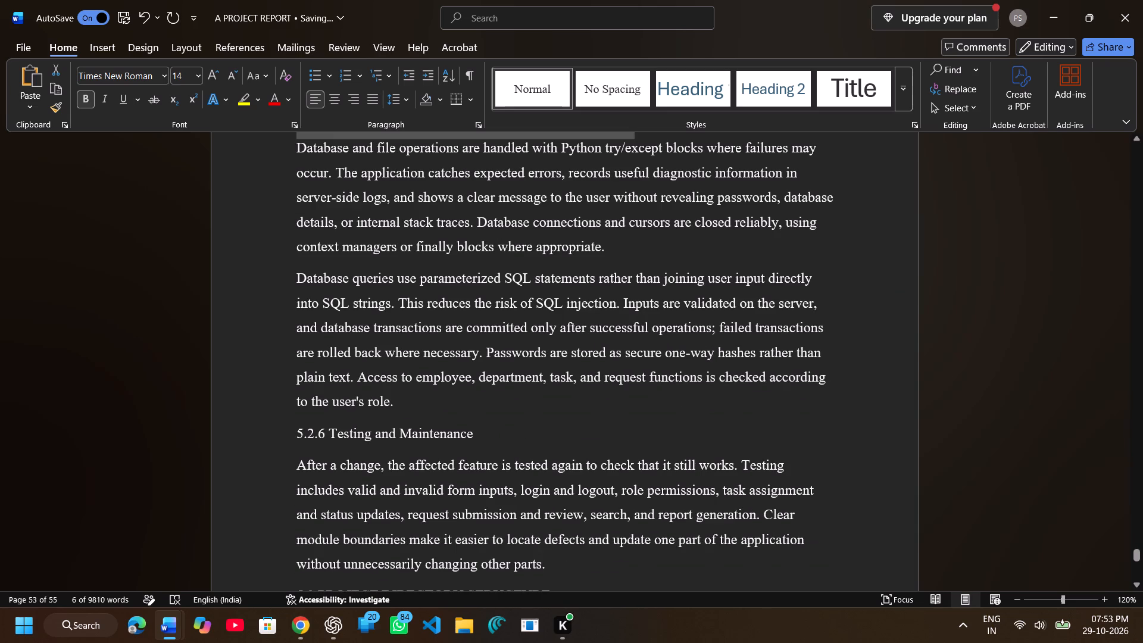
left_click_drag(290, 430, 490, 430)
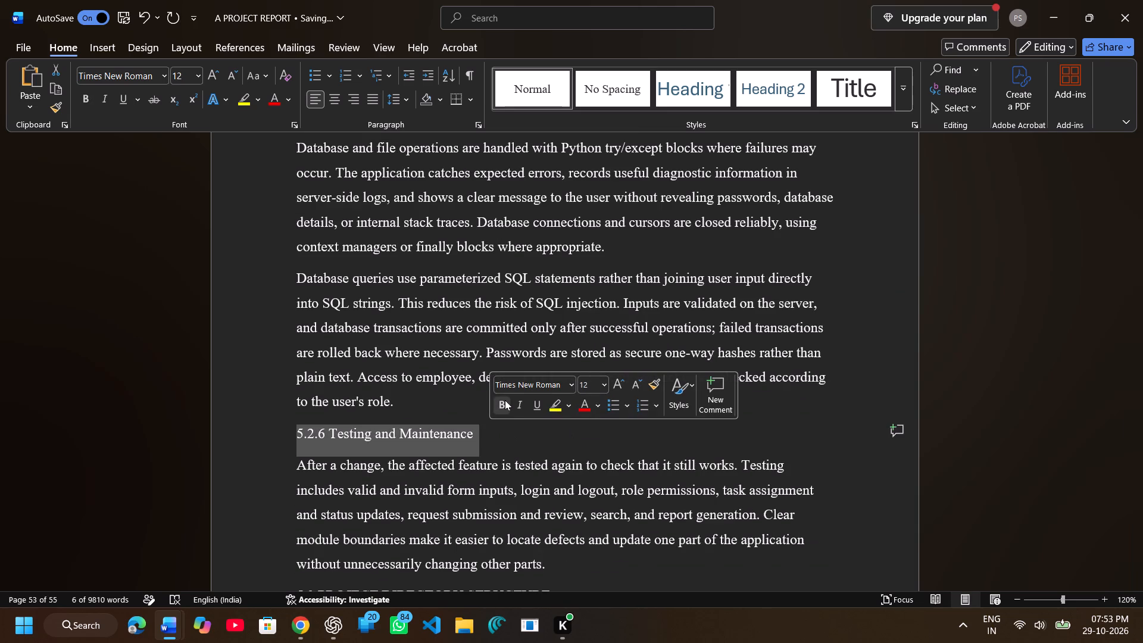
left_click(505, 400)
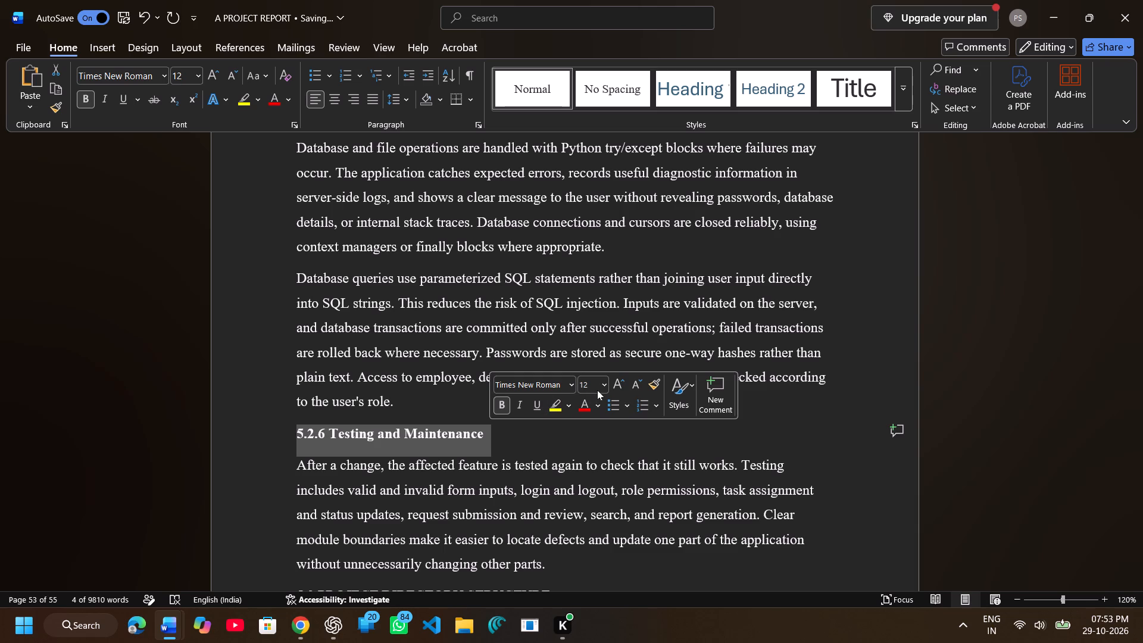
left_click(597, 390)
left_click(604, 380)
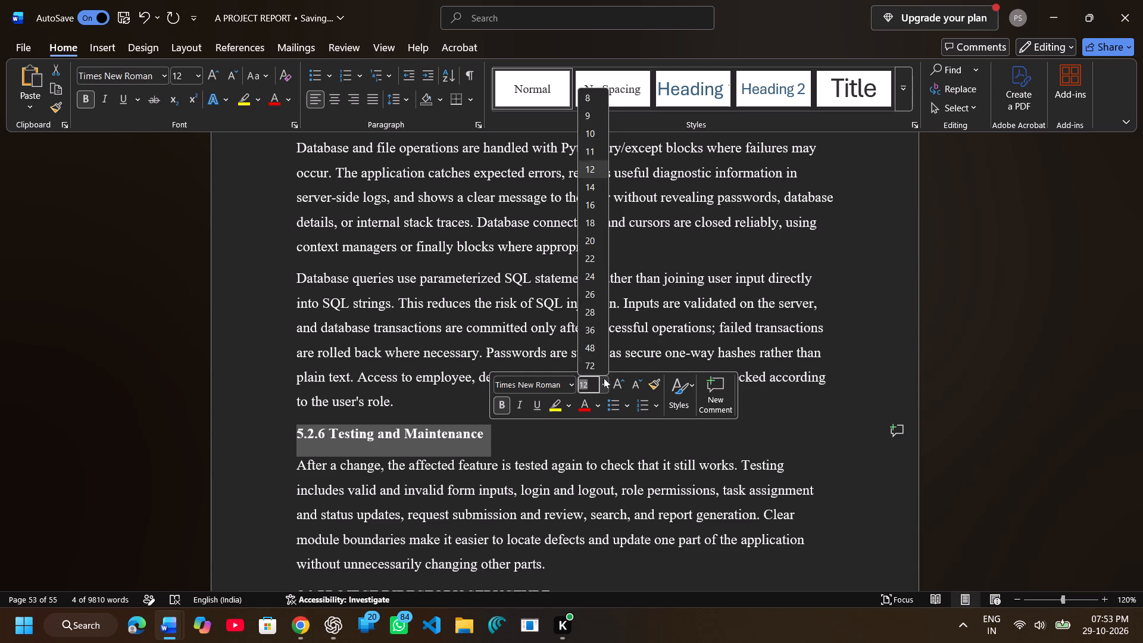
left_click(595, 189)
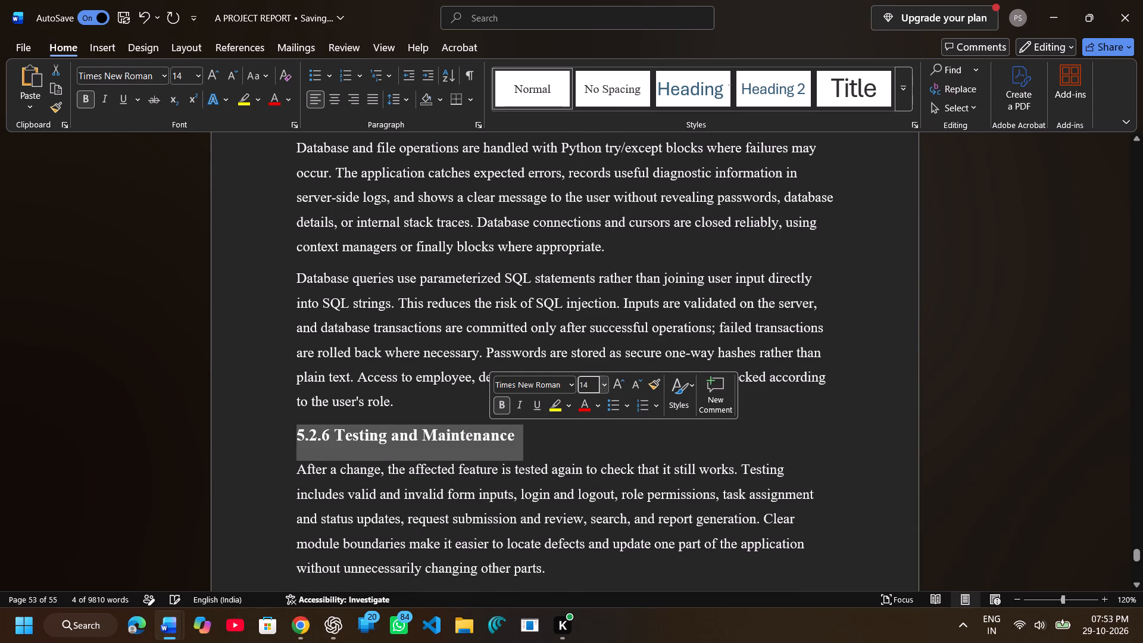
Make the heading "5.3 PROJECT DIRECTORY STRUCTURE" bold and set its font size to 14.
scroll(476, 511, "down", 1)
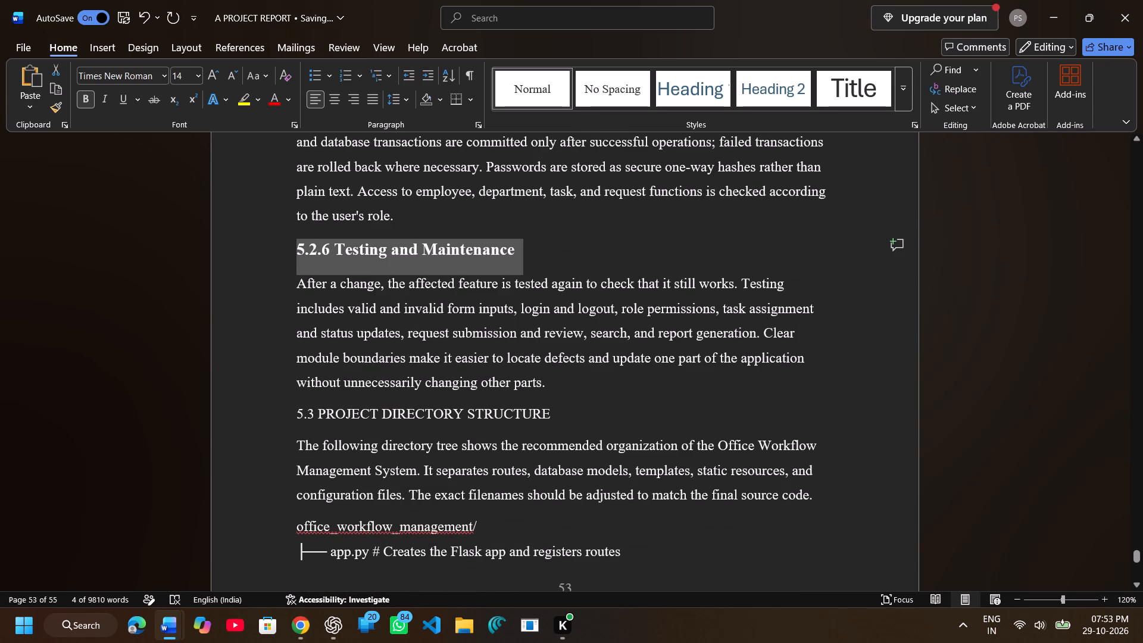
left_click_drag(293, 411, 595, 408)
left_click(596, 380)
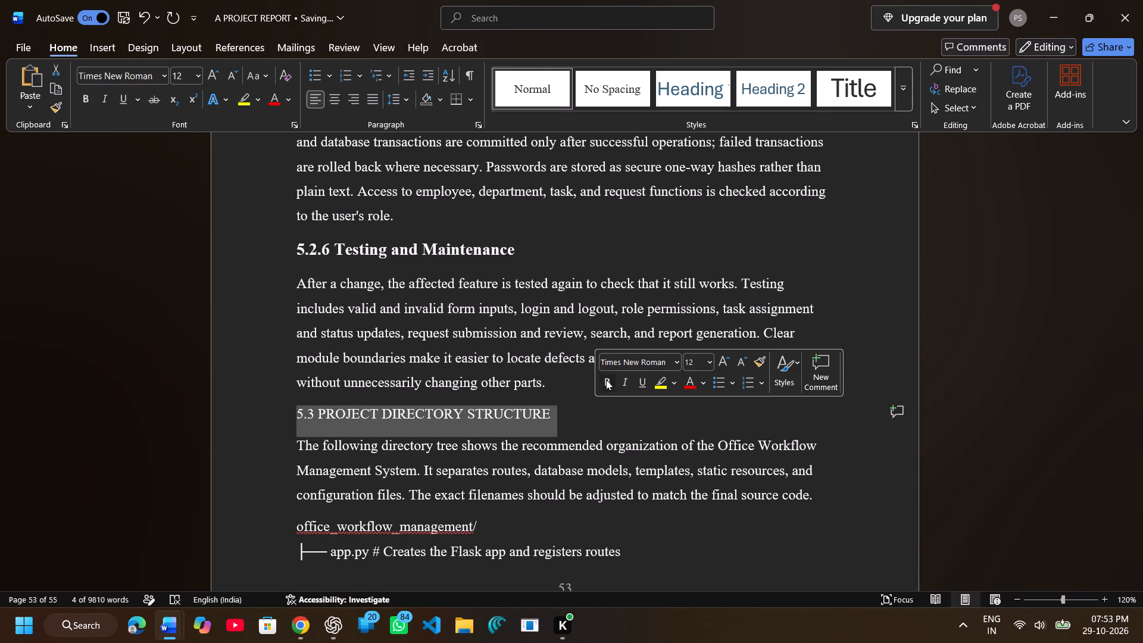
left_click(606, 380)
left_click(708, 368)
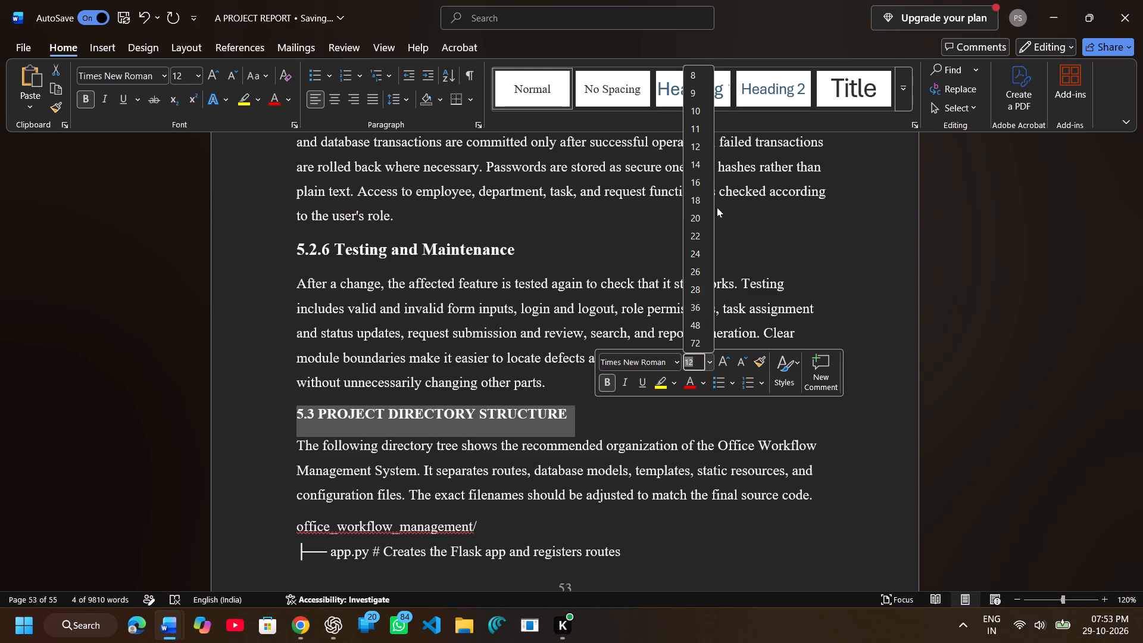
left_click(701, 167)
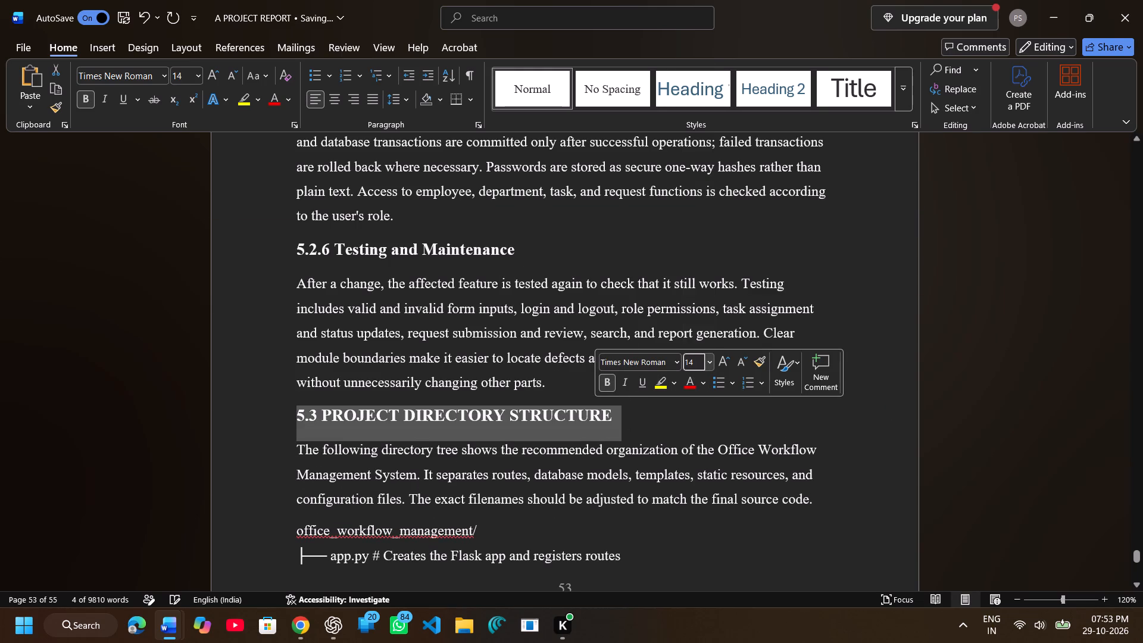
Review Chapter 5's formatting from the directory tree back to the chapter title, and on through to the Chapter Summary on the last page.
scroll(586, 503, "down", 5)
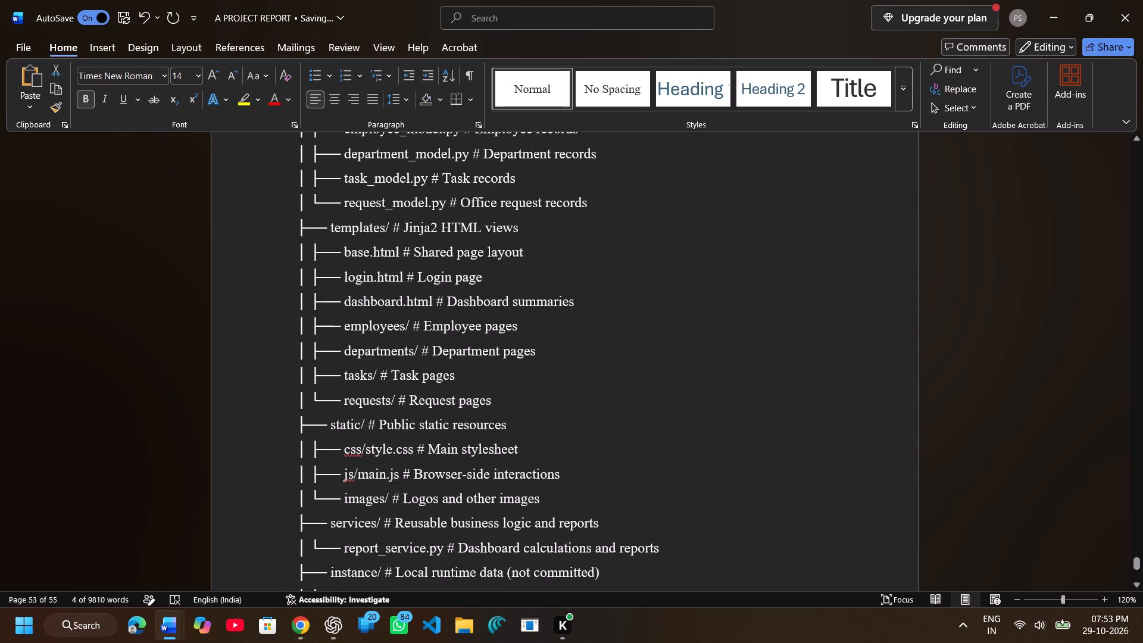
scroll(586, 503, "down", 3)
scroll(586, 503, "up", 3)
scroll(320, 484, "up", 5)
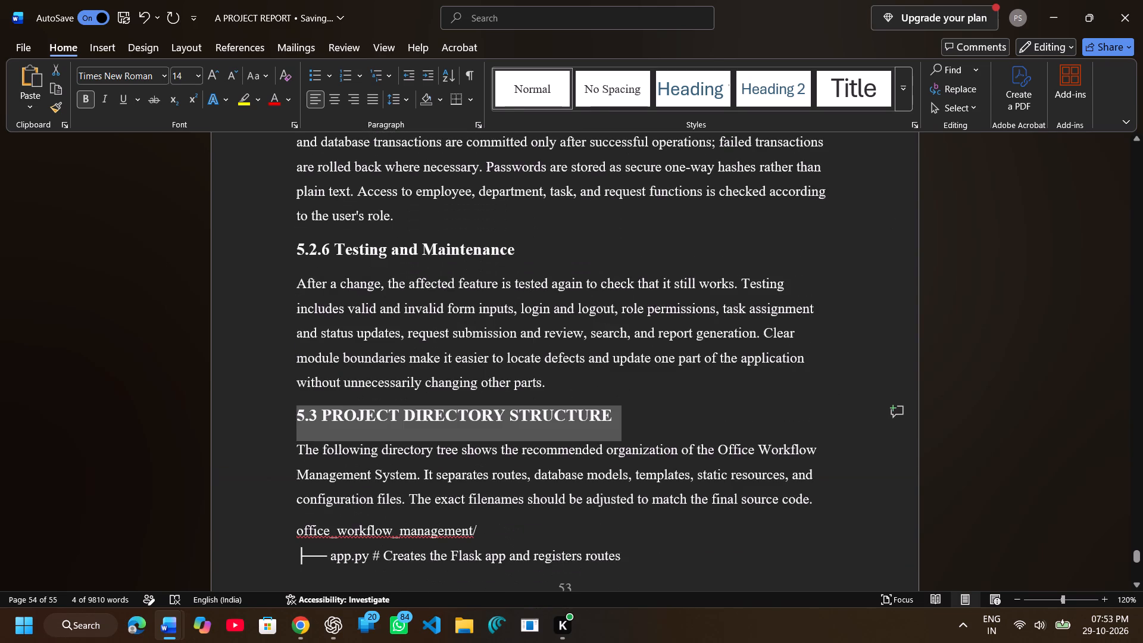
scroll(305, 483, "up", 4)
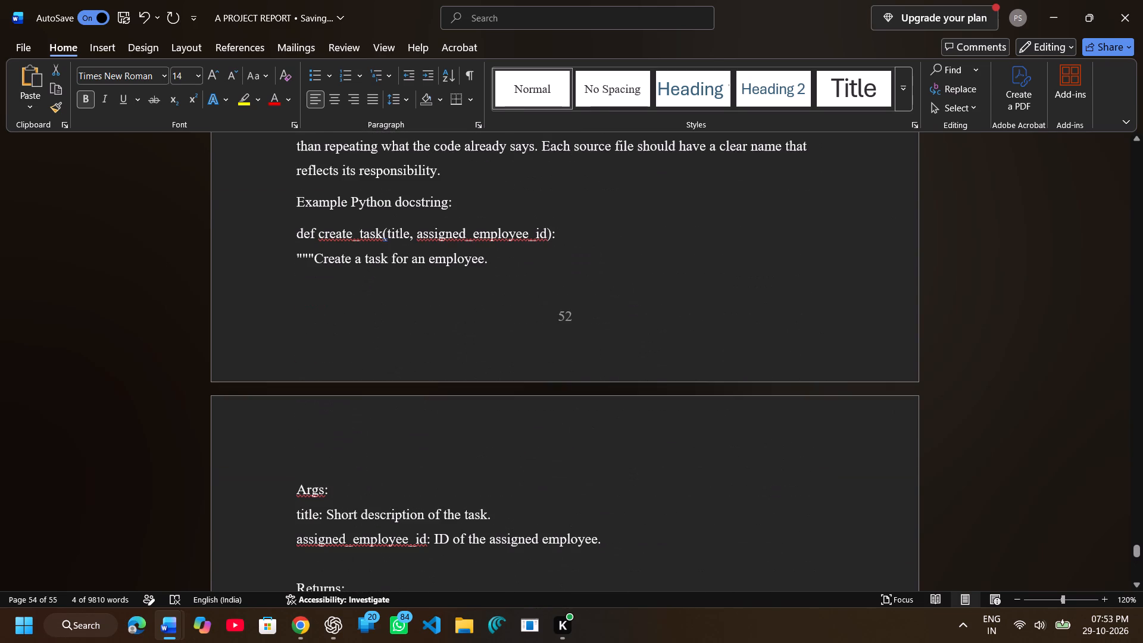
scroll(305, 483, "up", 3)
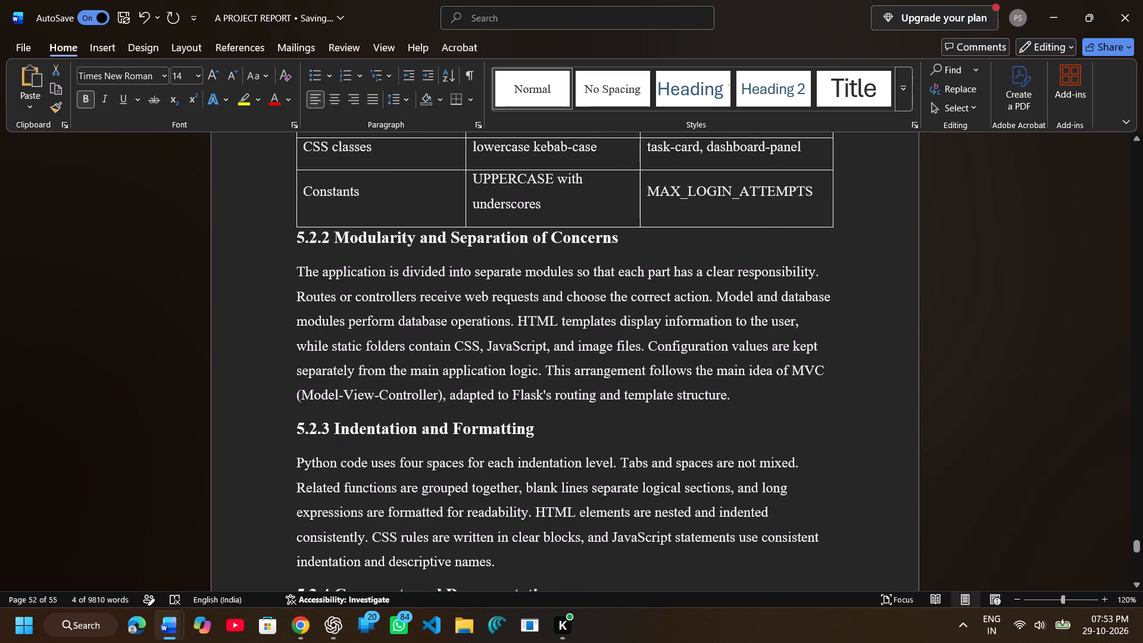
scroll(305, 483, "up", 5)
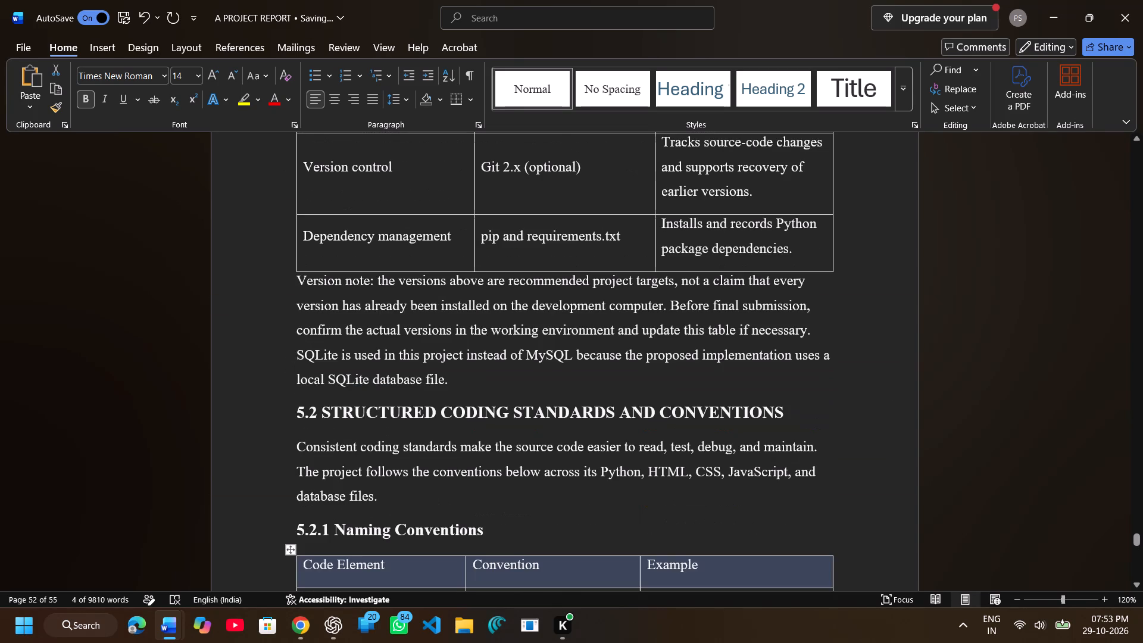
scroll(305, 483, "up", 5)
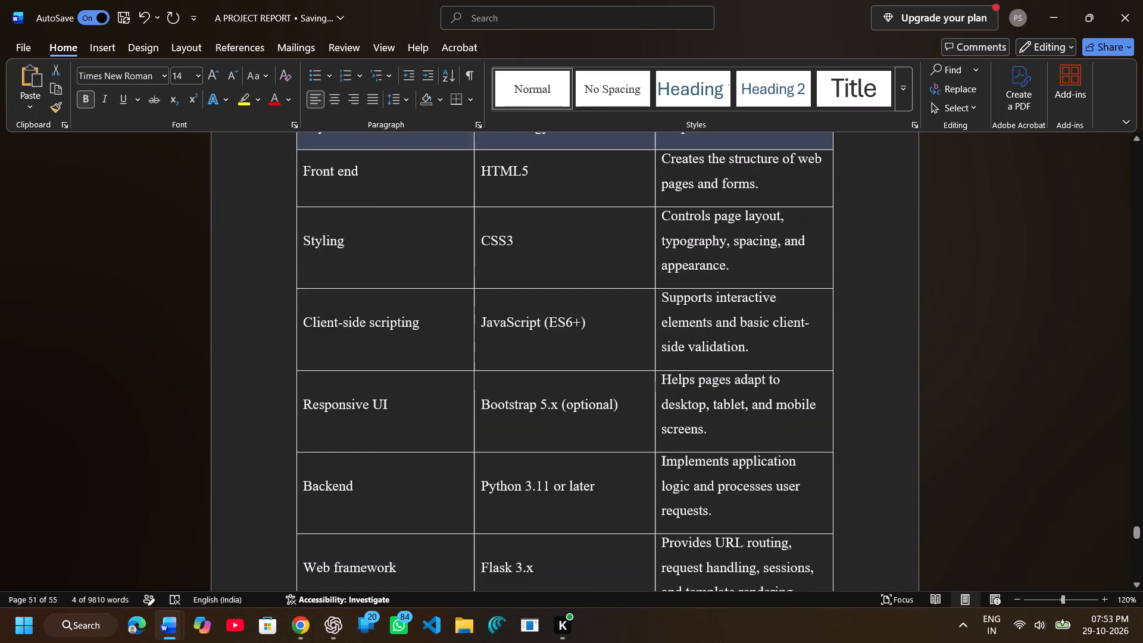
scroll(305, 483, "up", 2)
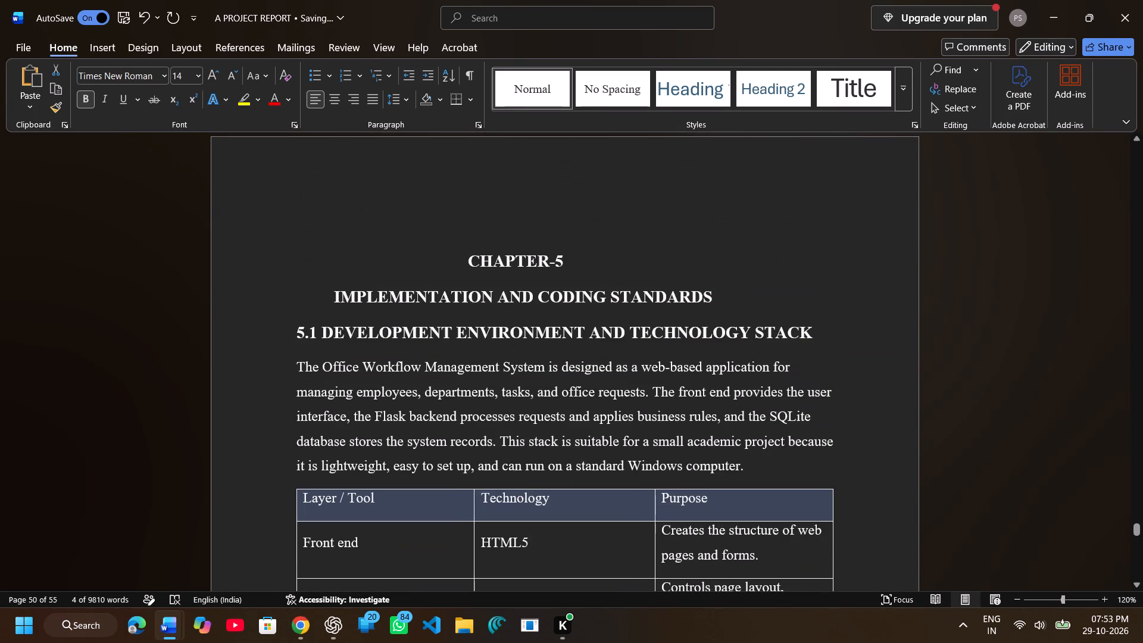
left_click(216, 369)
left_click(123, 527)
scroll(295, 457, "down", 1)
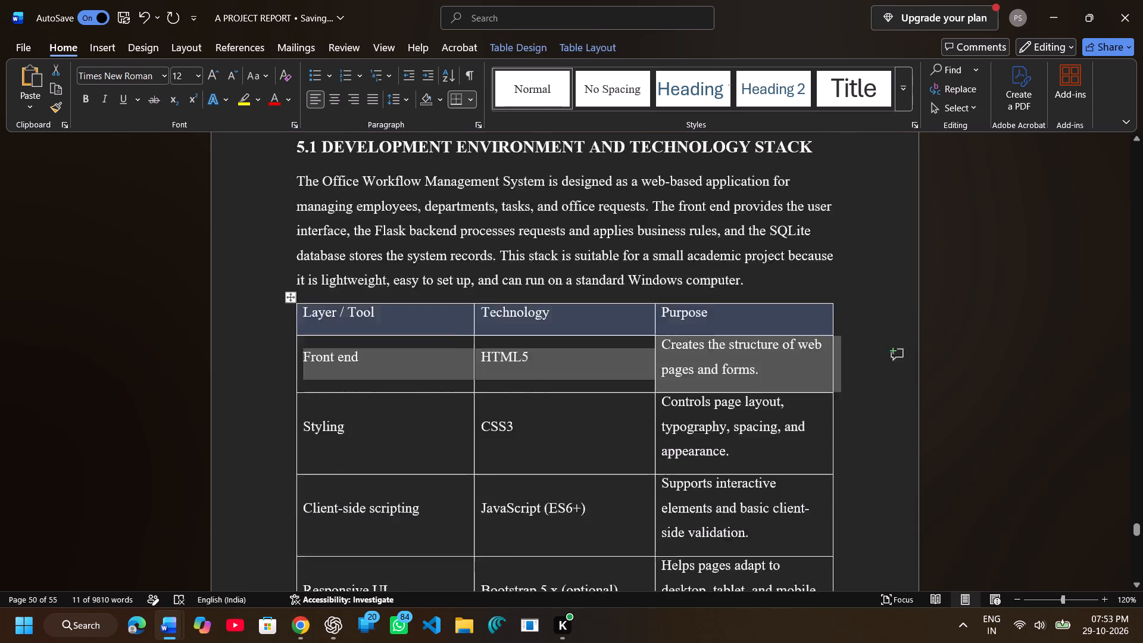
scroll(295, 457, "down", 1)
left_click(270, 458)
left_click(366, 511)
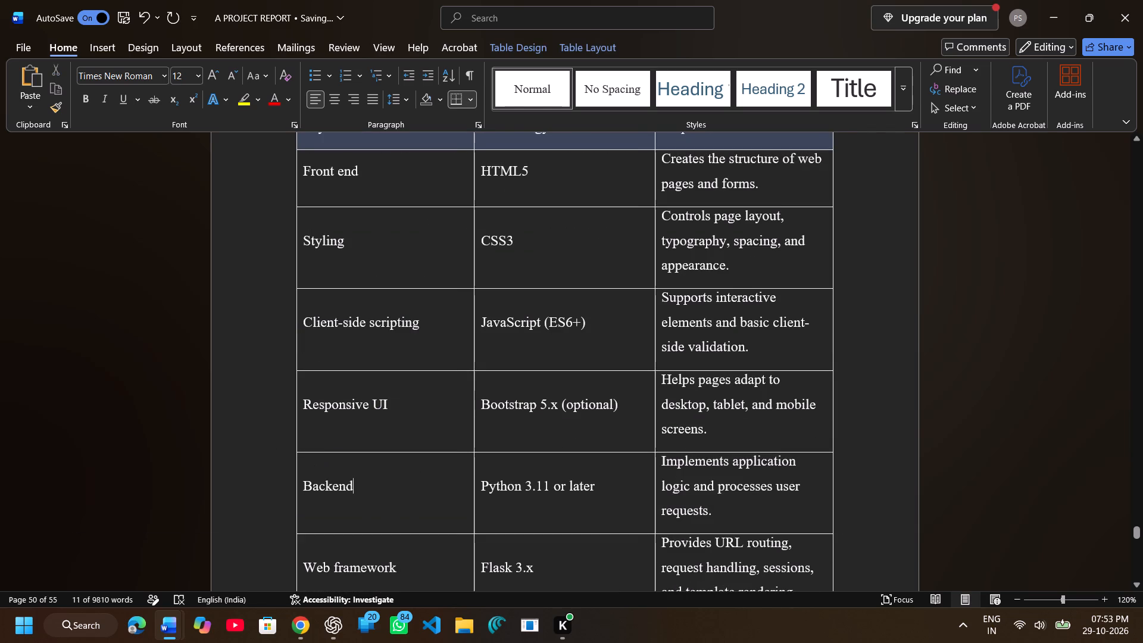
scroll(383, 510, "down", 20)
scroll(383, 510, "down", 3)
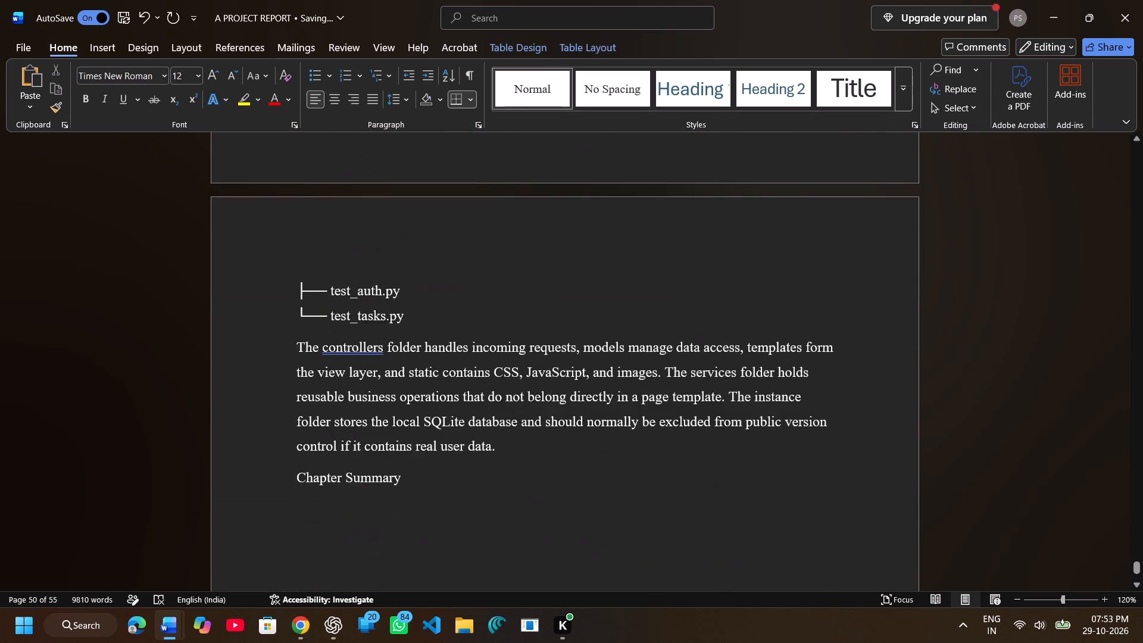
Insert blank lines after the Chapter Summary on the last page until the cursor sits on a new page.
scroll(383, 508, "down", 9)
scroll(383, 508, "up", 1)
scroll(383, 508, "down", 2)
scroll(383, 508, "up", 3)
scroll(383, 506, "down", 3)
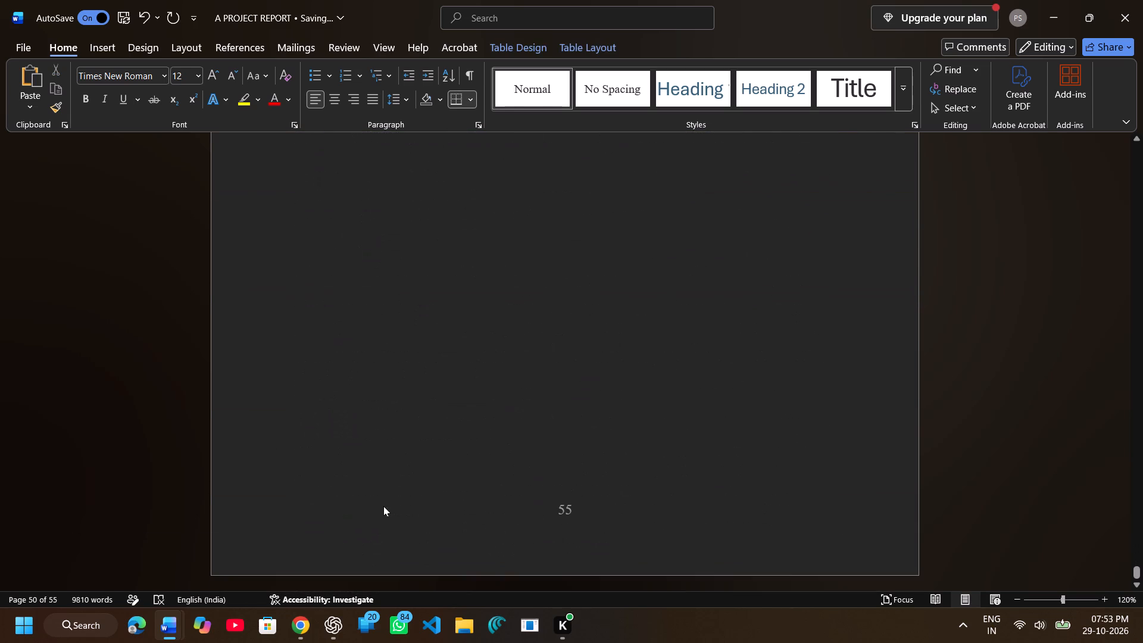
scroll(383, 506, "up", 1)
left_click(379, 474)
double_click(374, 478)
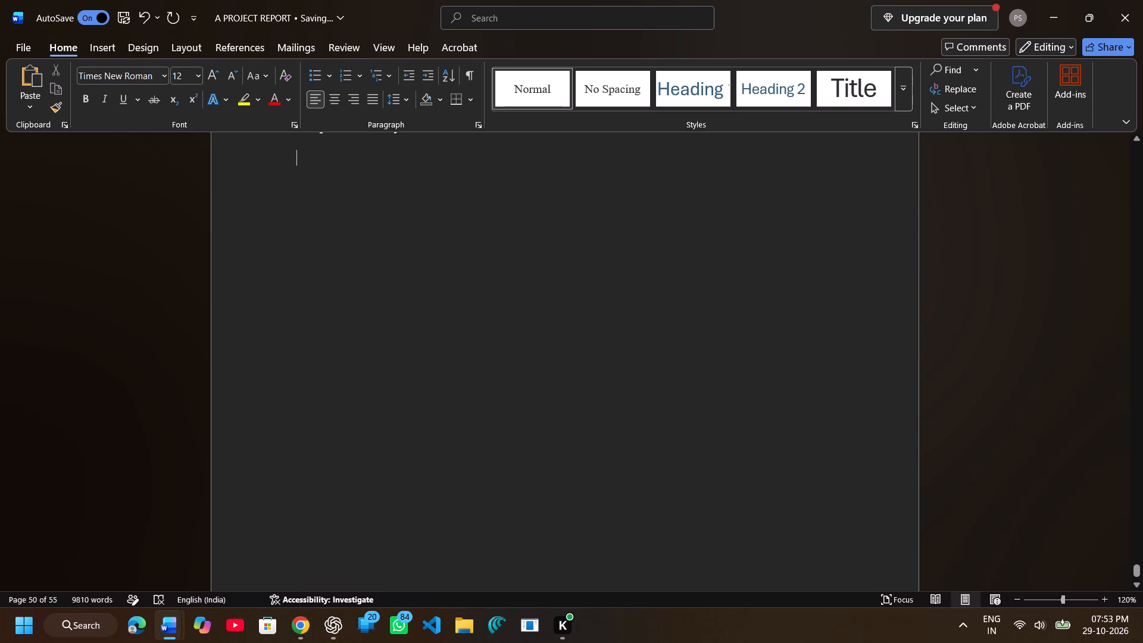
key("Return")
key("Return")
key("Return")
key("Return")
key("Return")
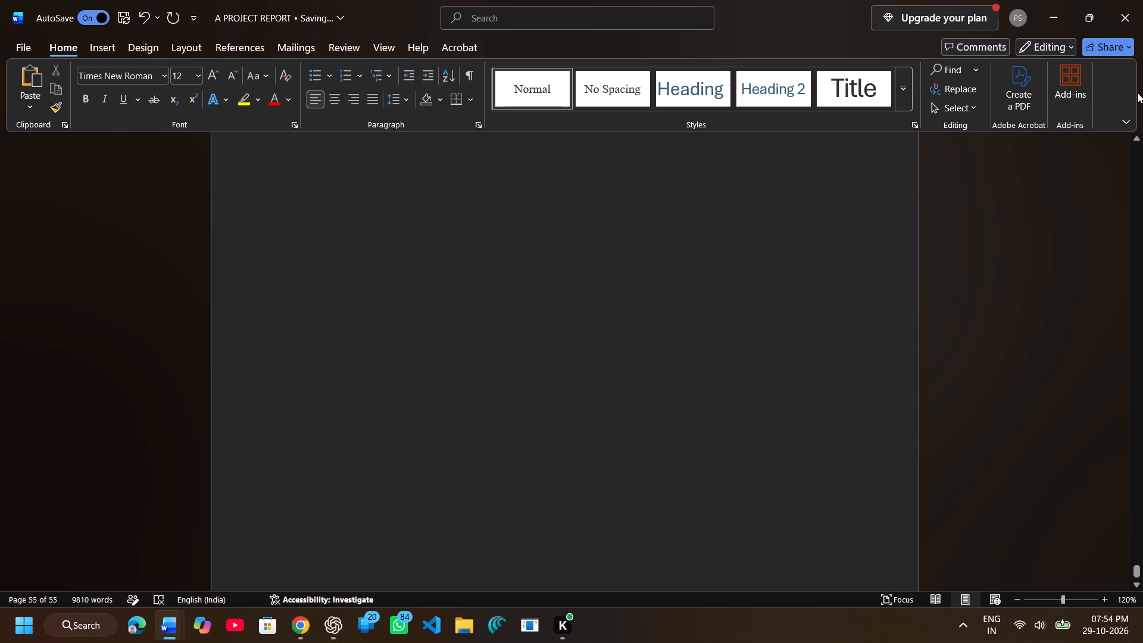
scroll(928, 279, "down", 1)
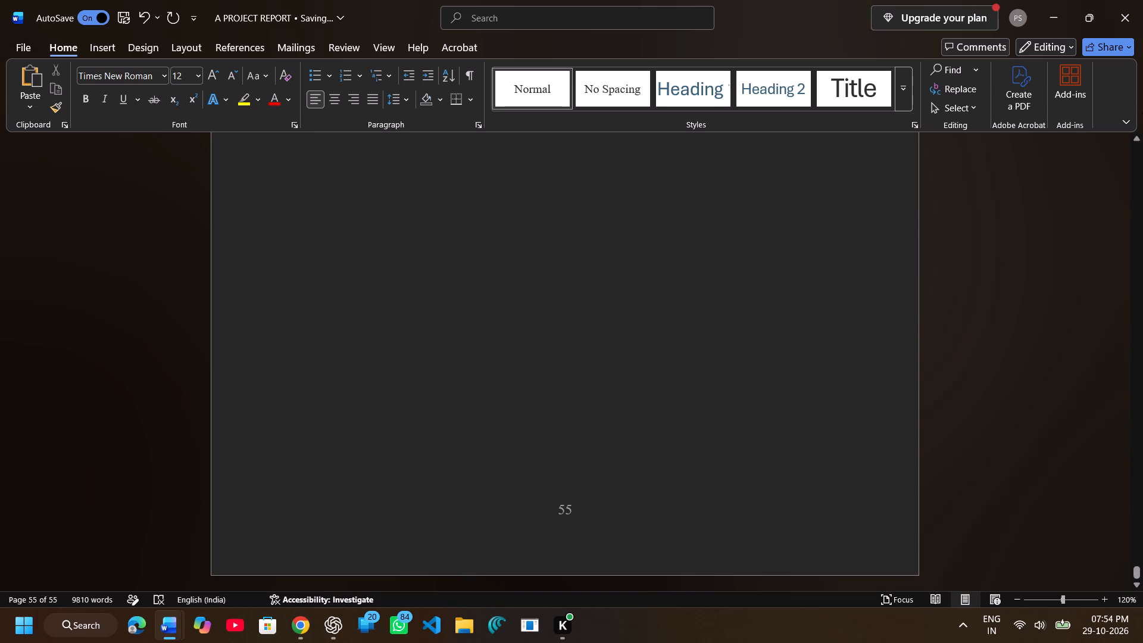
key("shift+Return")
key("shift+Return")
key("shift+Return")
key("shift+Return")
key("shift+Return")
key("shift+Return")
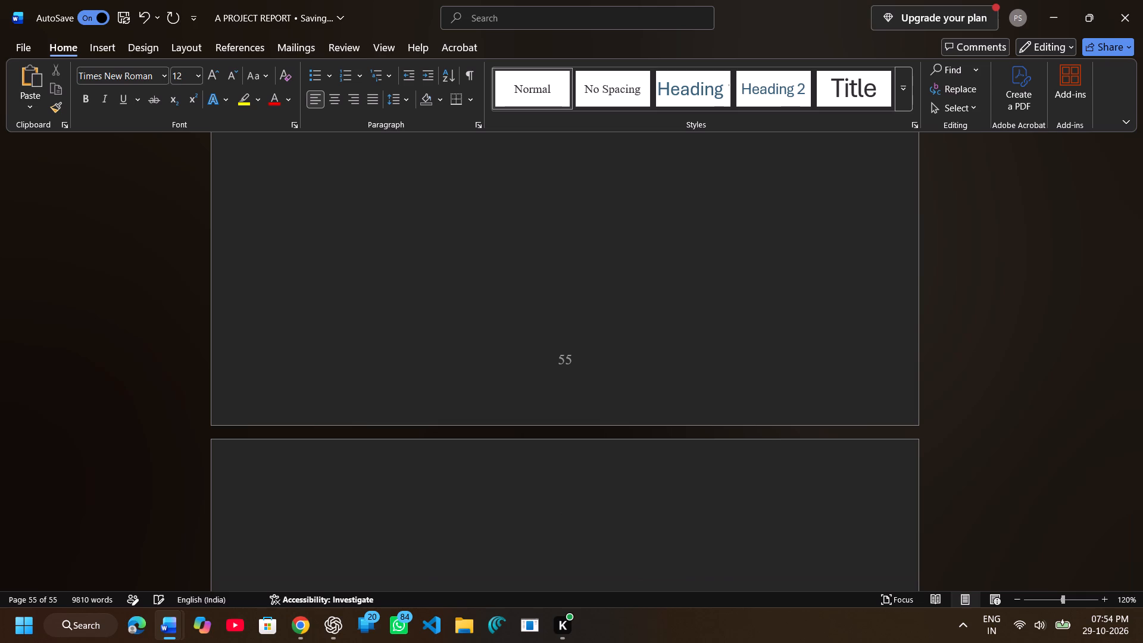
key("BackSpace")
key("BackSpace")
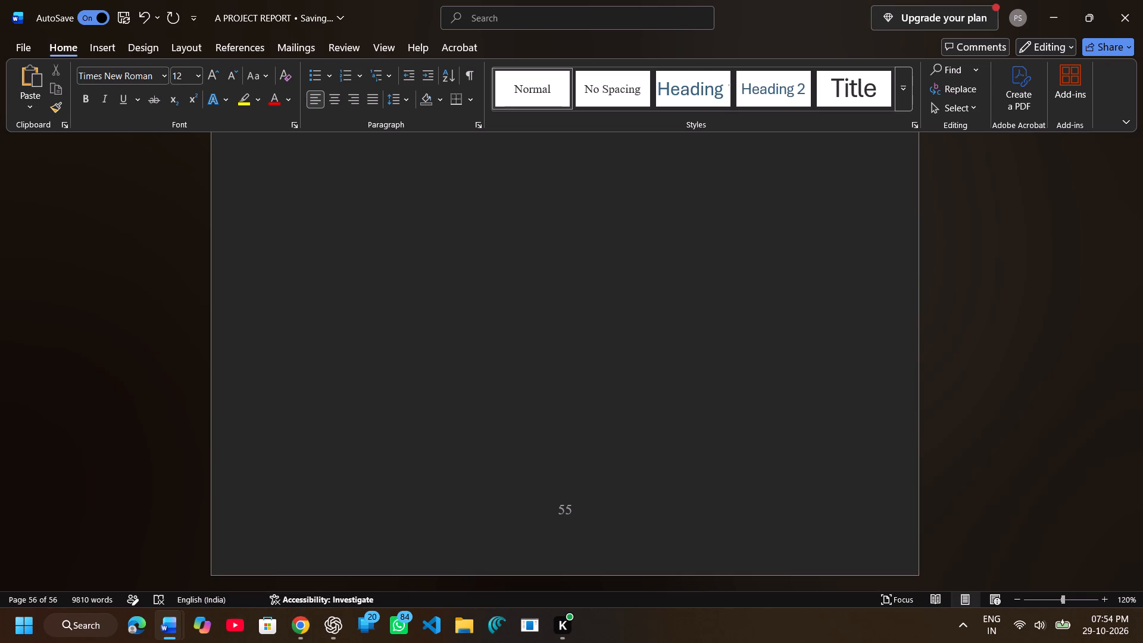
key("shift+Return")
Enter the indented chapter heading "CHAPTER-6" at the top of the new page.
key("Tab")
key("Tab")
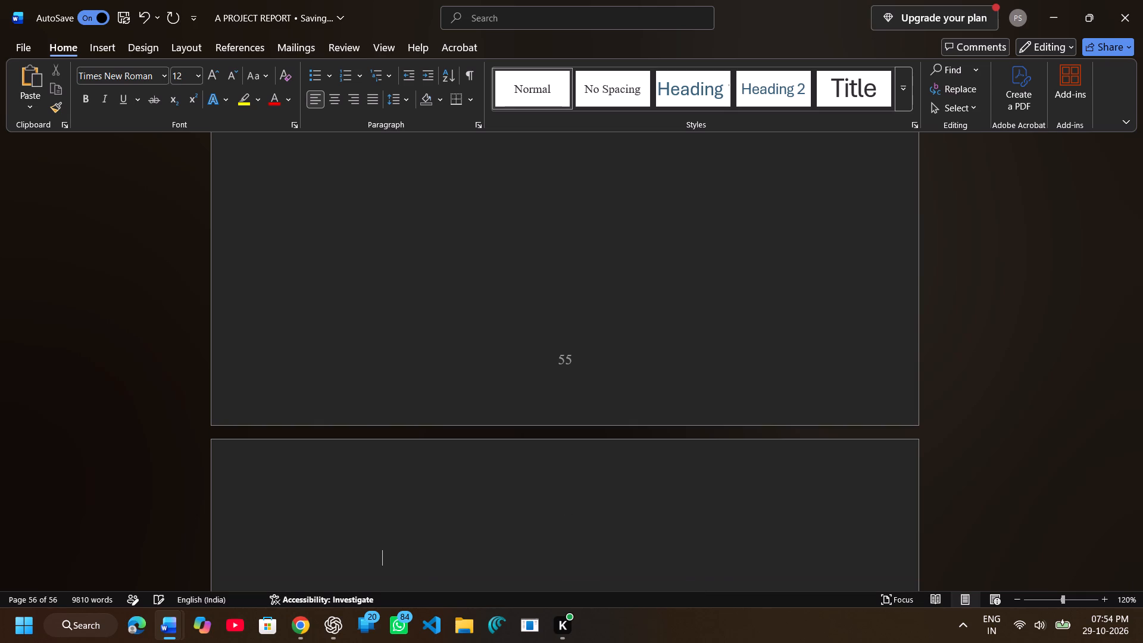
key("Tab")
type("CHAPTER")
key("minus")
key("6")
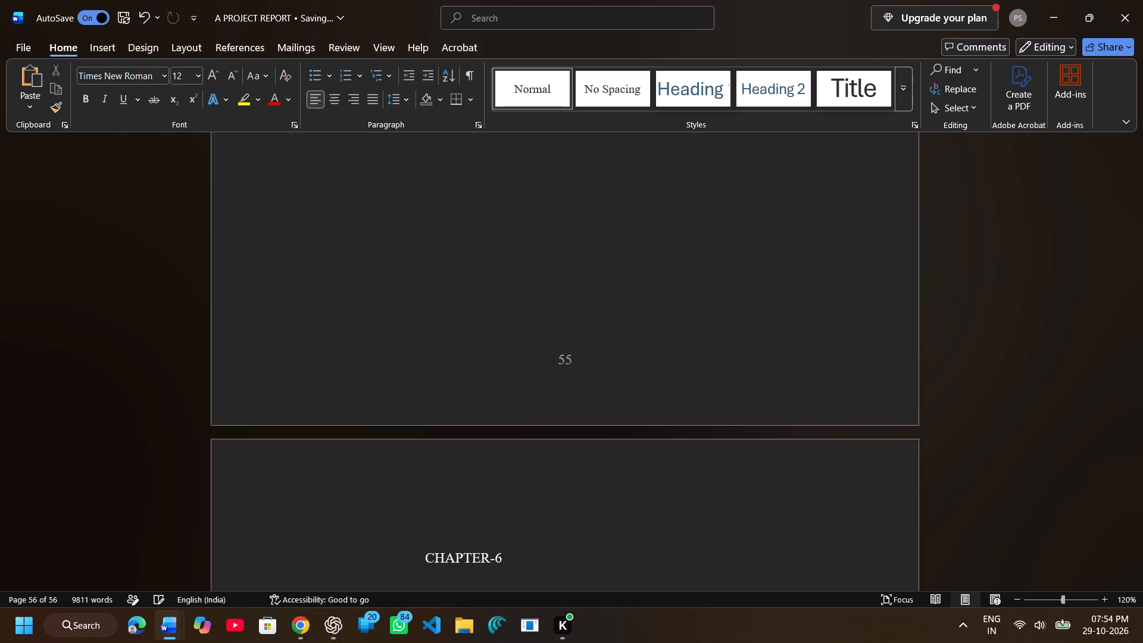
Make the heading "CHAPTER-6" bold and set its font size to 14.
left_click_drag(420, 554, 433, 561)
left_click_drag(433, 561, 506, 579)
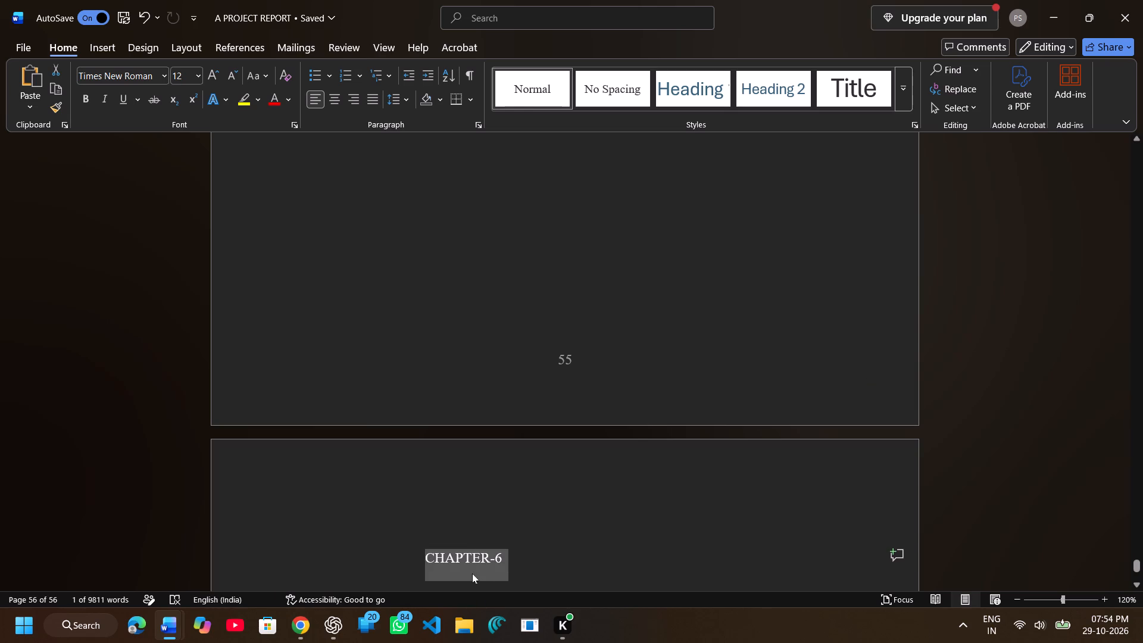
right_click(472, 574)
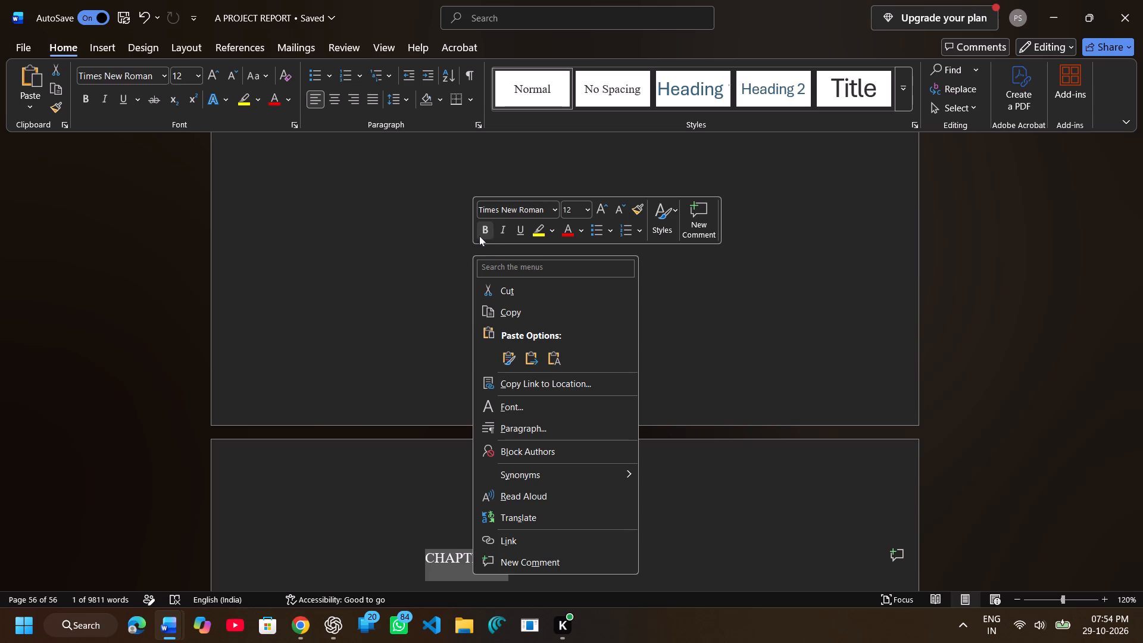
left_click(479, 236)
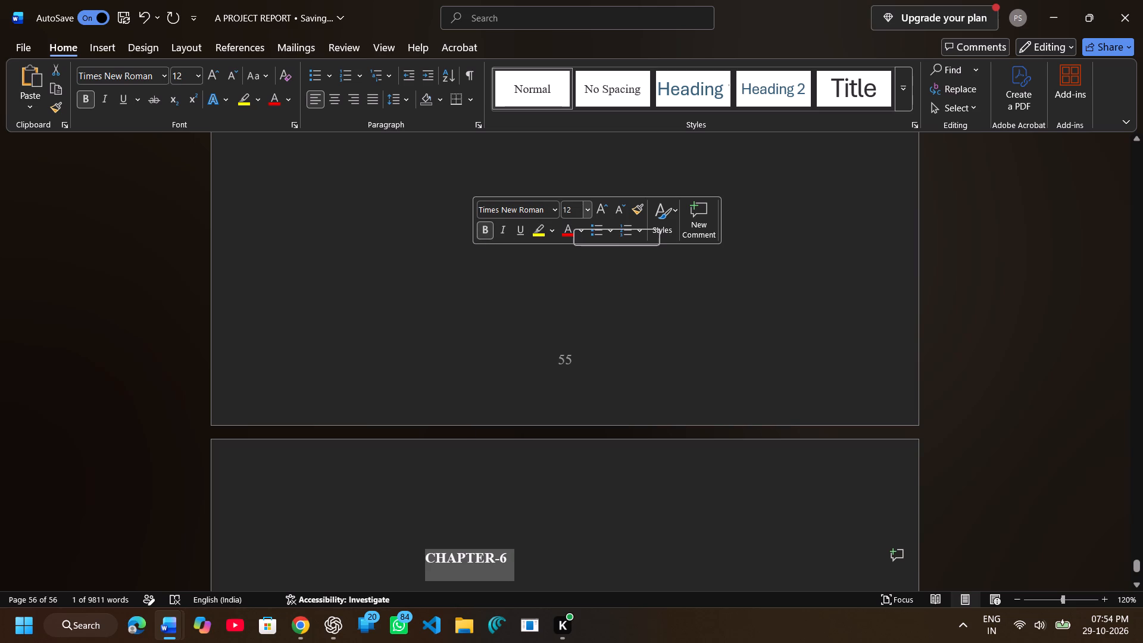
left_click(573, 214)
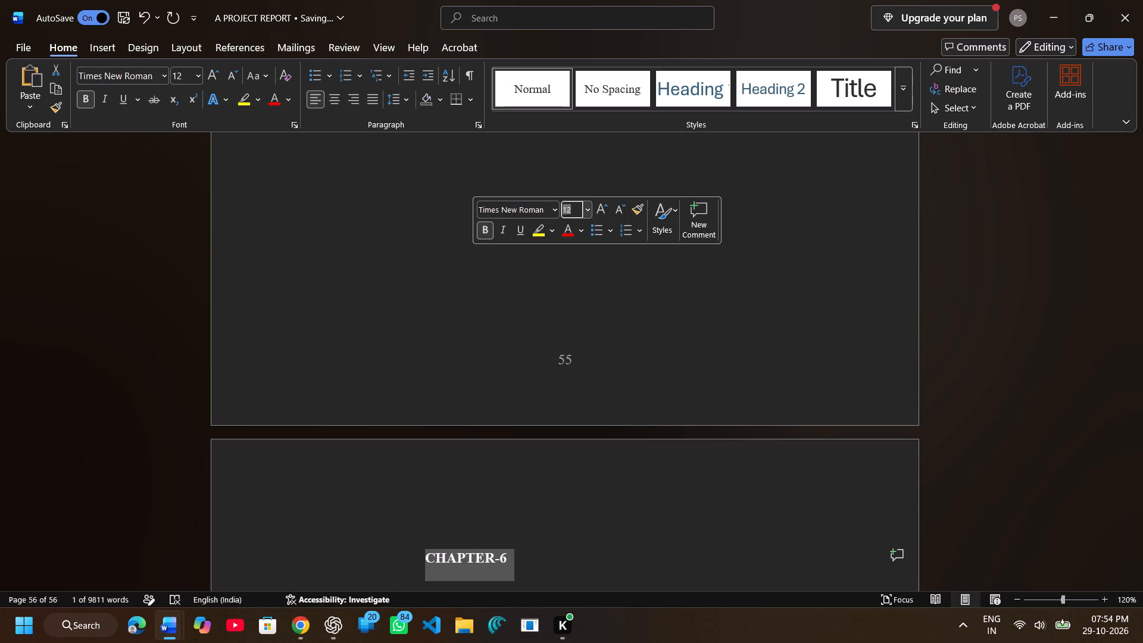
left_click(583, 209)
left_click(577, 310)
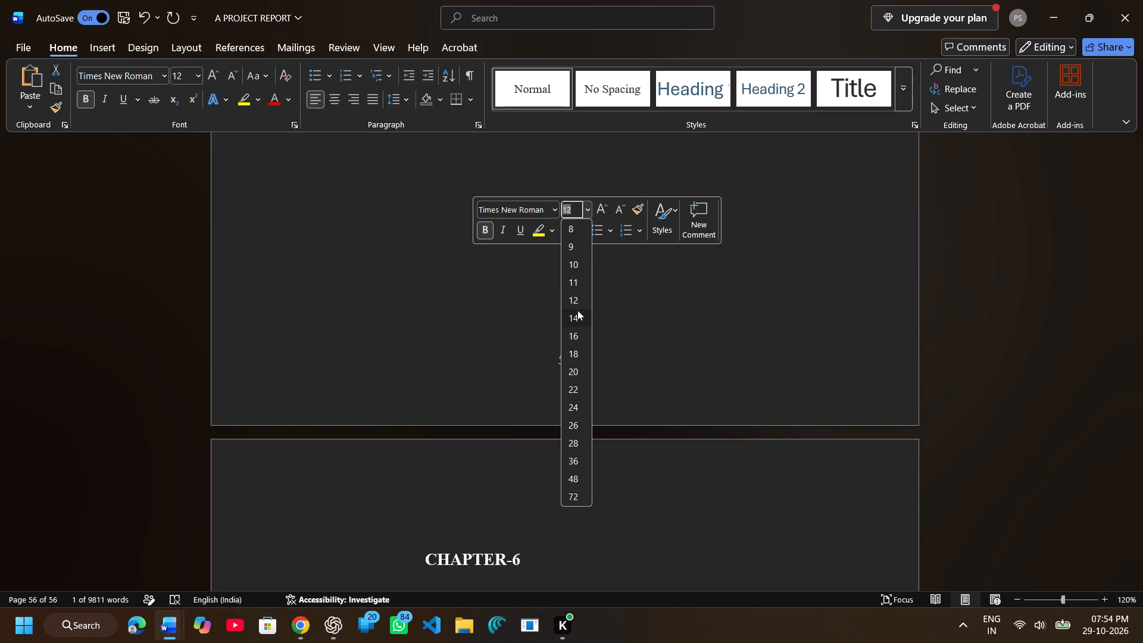
Shift the "CHAPTER-6" heading to about the page's horizontal centre by adding blank space before it.
left_click(413, 561)
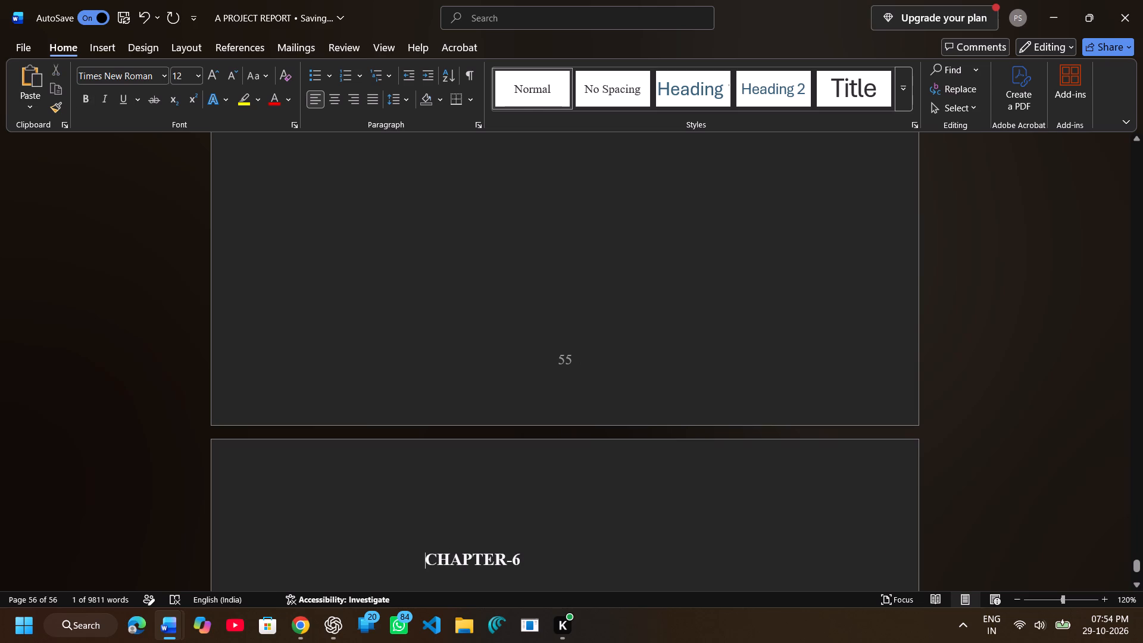
key("space")
key("space")
key("space")
key("space")
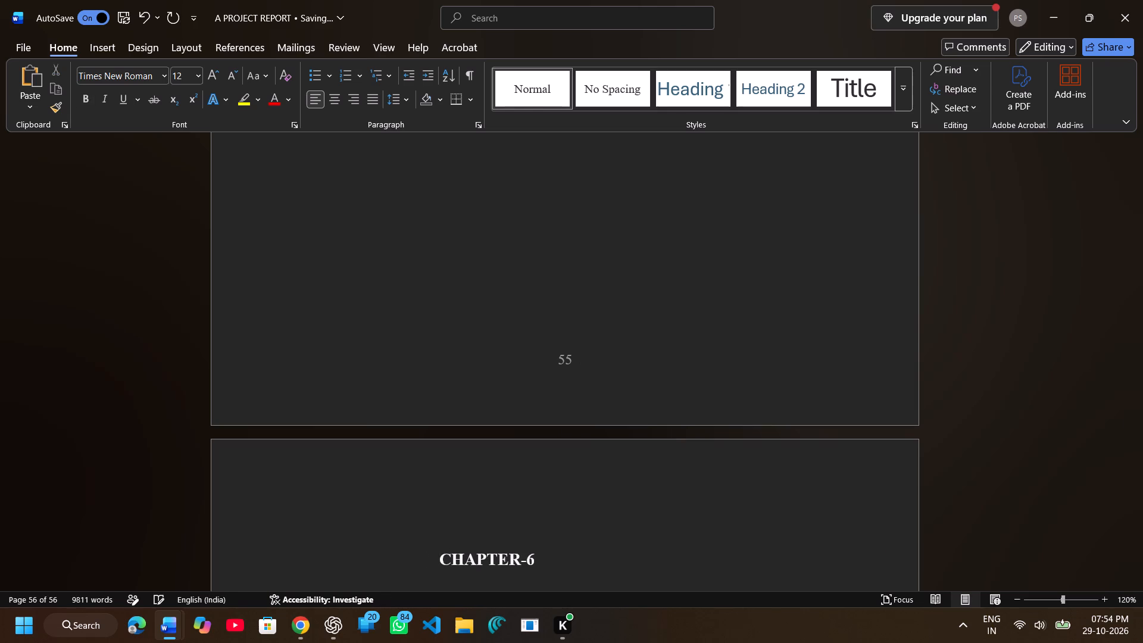
key("space")
key("space")
key("space")
key("space")
key("space")
key("space")
key("space")
key("Tab")
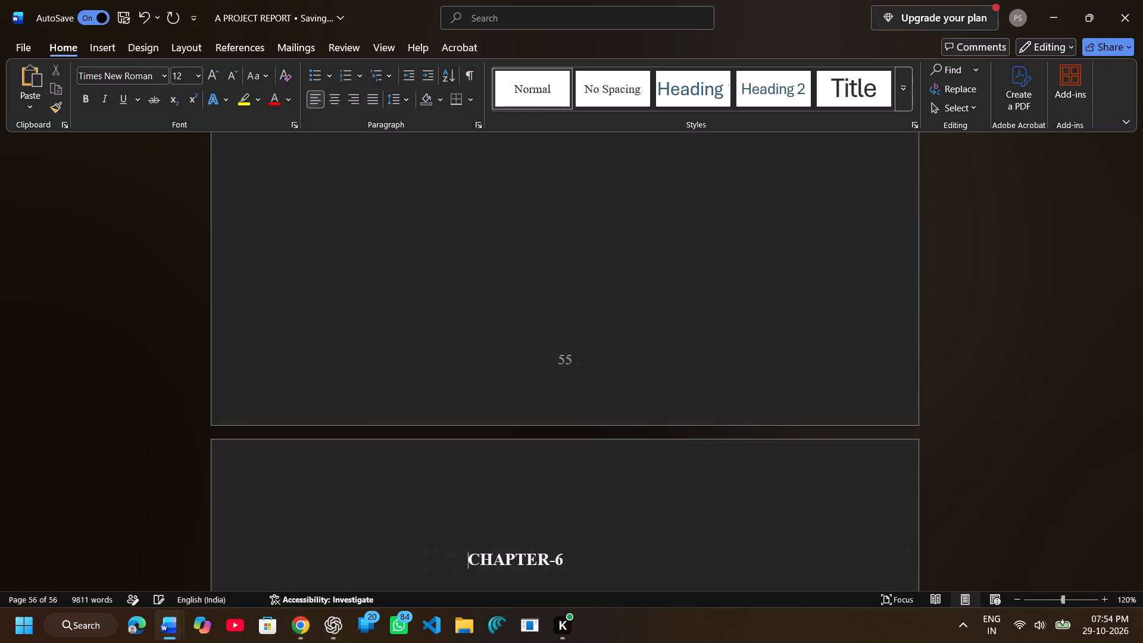
key("Tab")
key("Tab")
key("BackSpace")
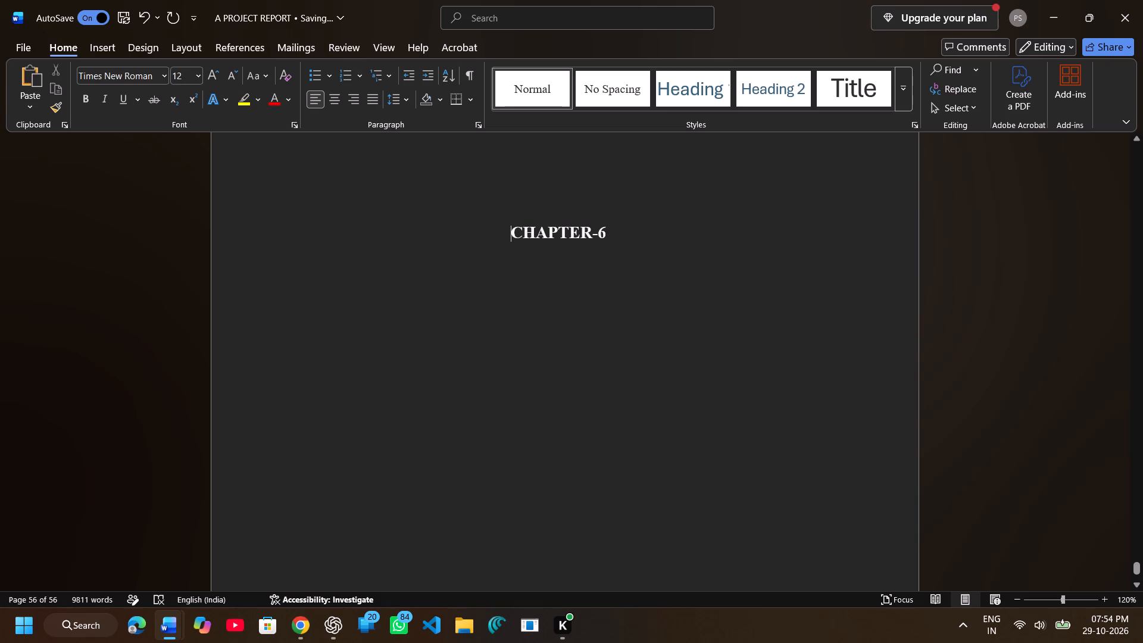
Start a new line below the "CHAPTER-6" heading.
left_click(618, 248)
key("Return")
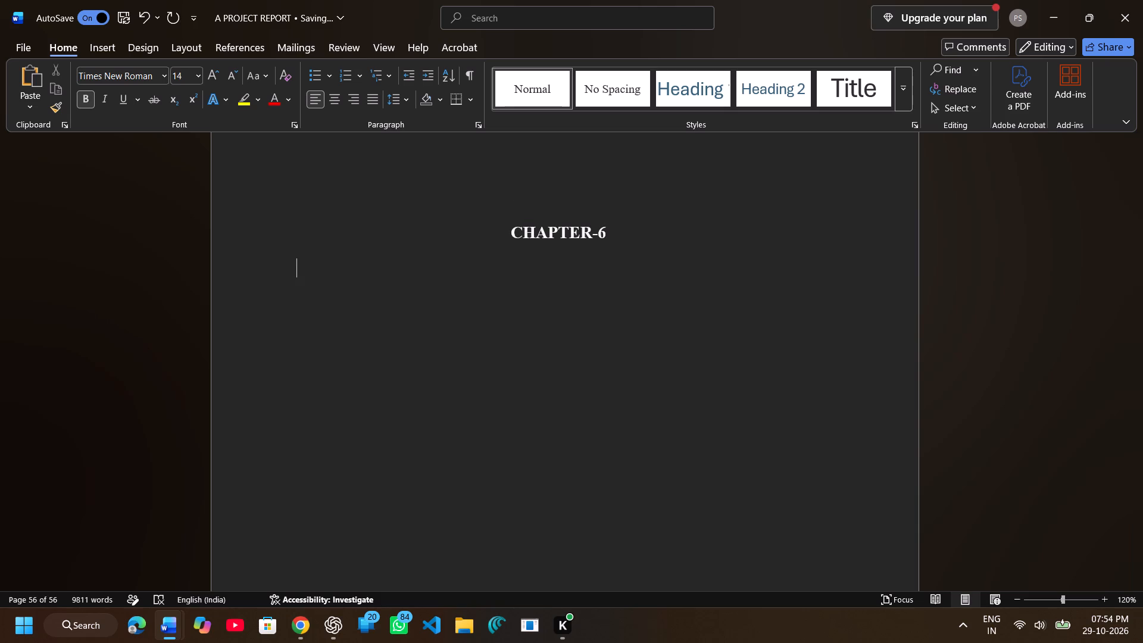
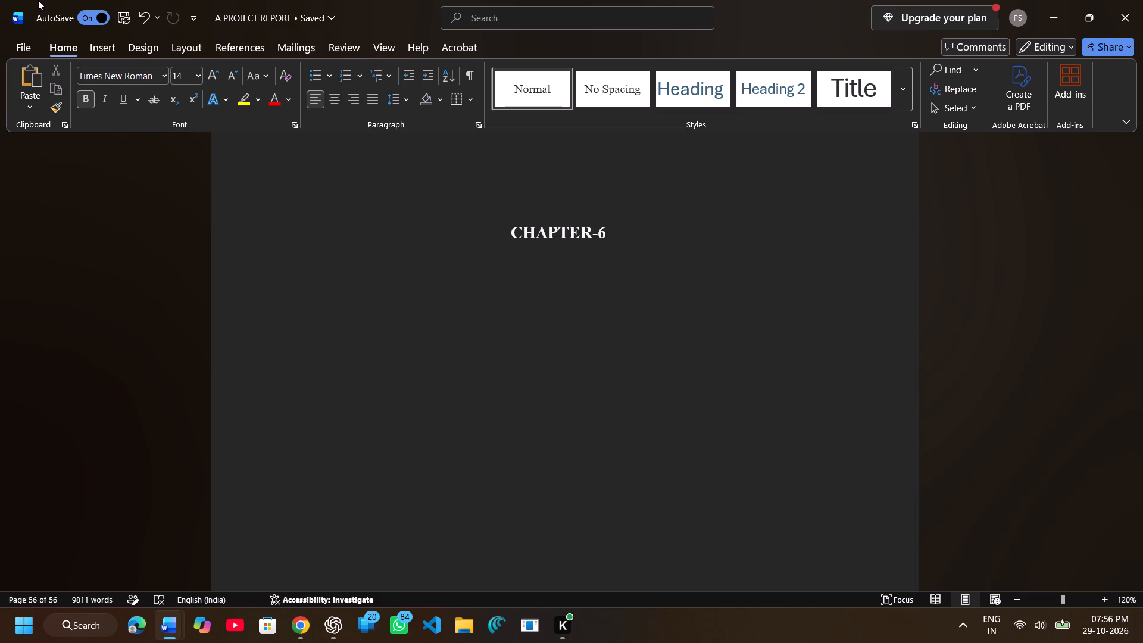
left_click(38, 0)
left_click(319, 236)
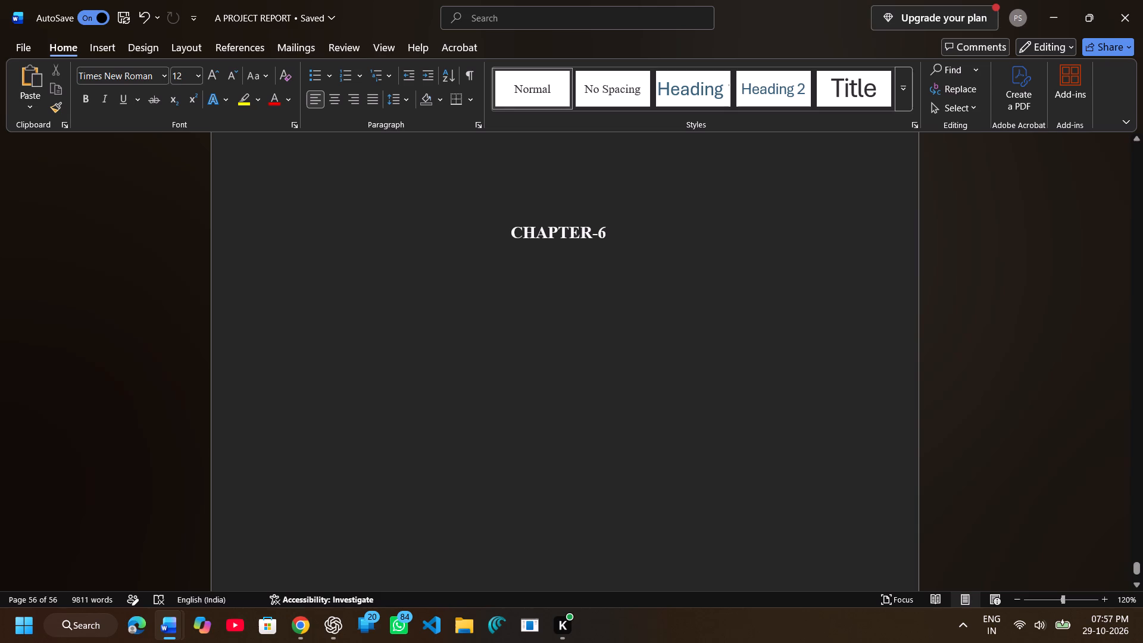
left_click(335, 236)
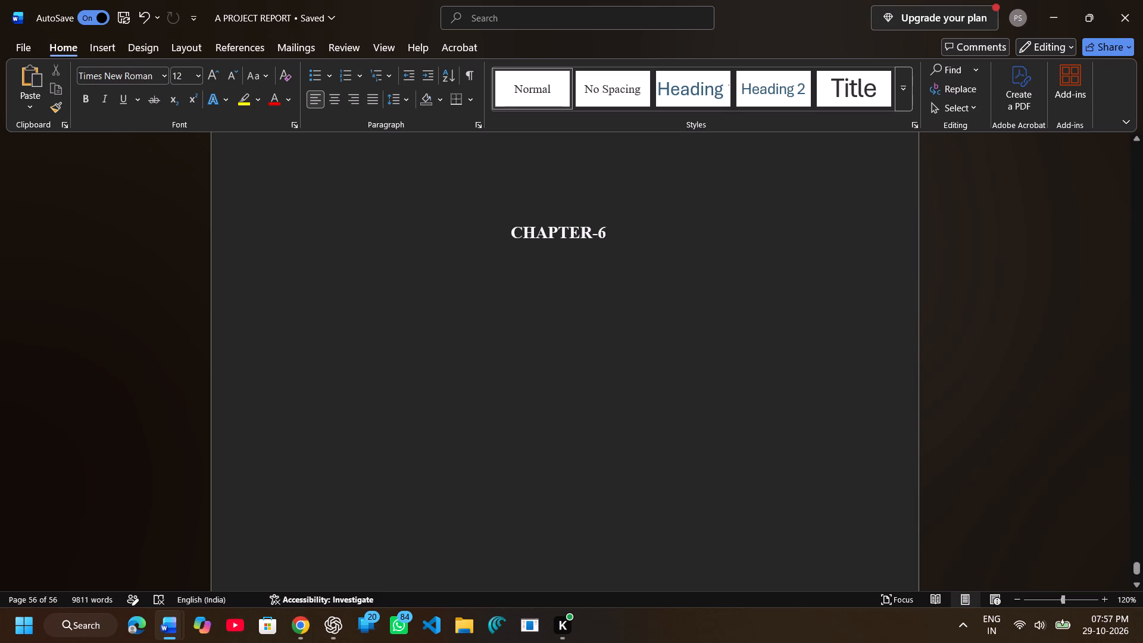
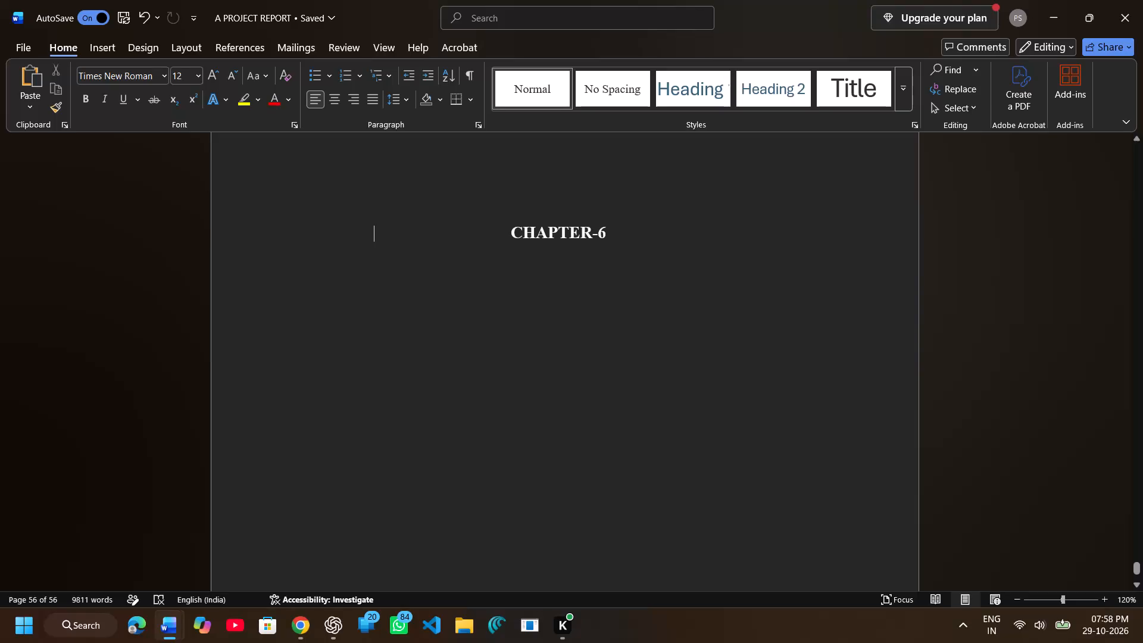
left_click(363, 287)
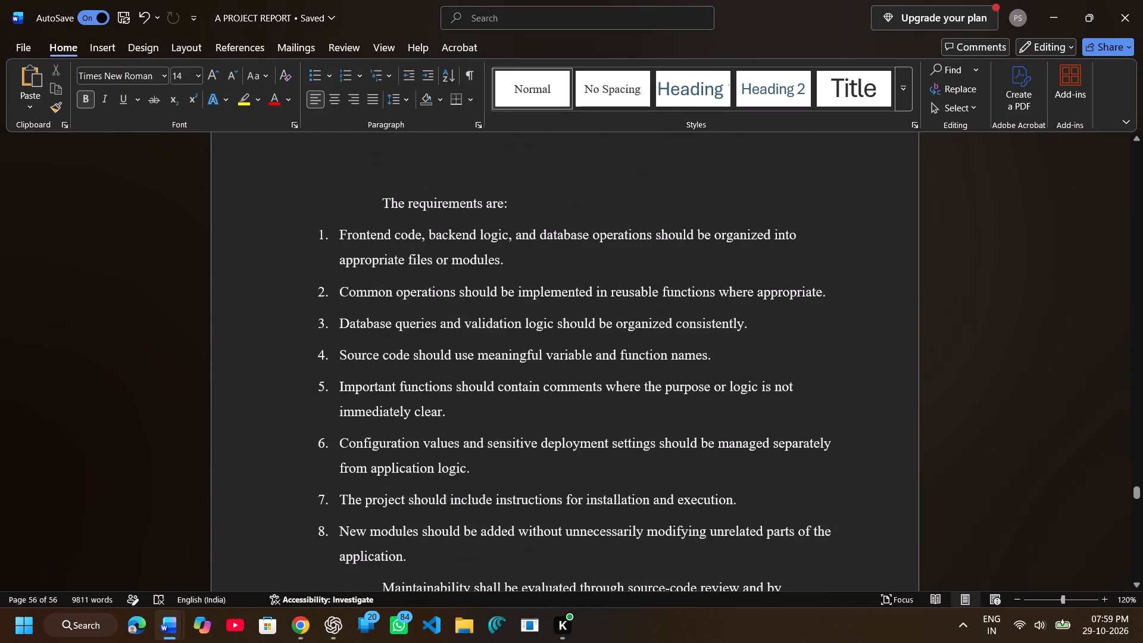
scroll(452, 352, "up", 6)
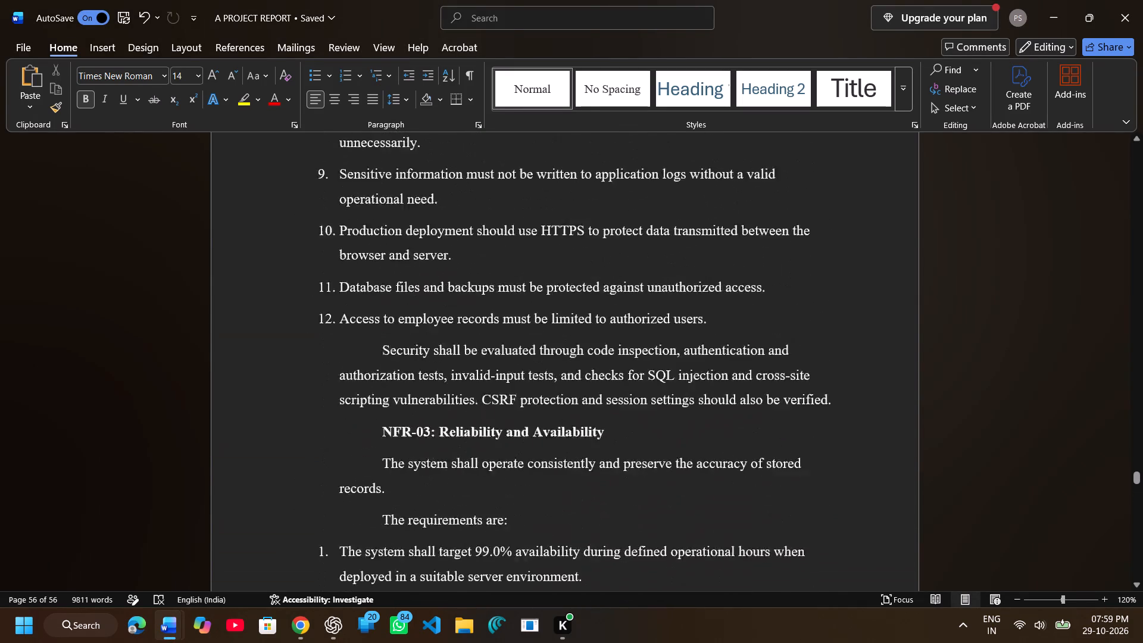
scroll(452, 352, "up", 6)
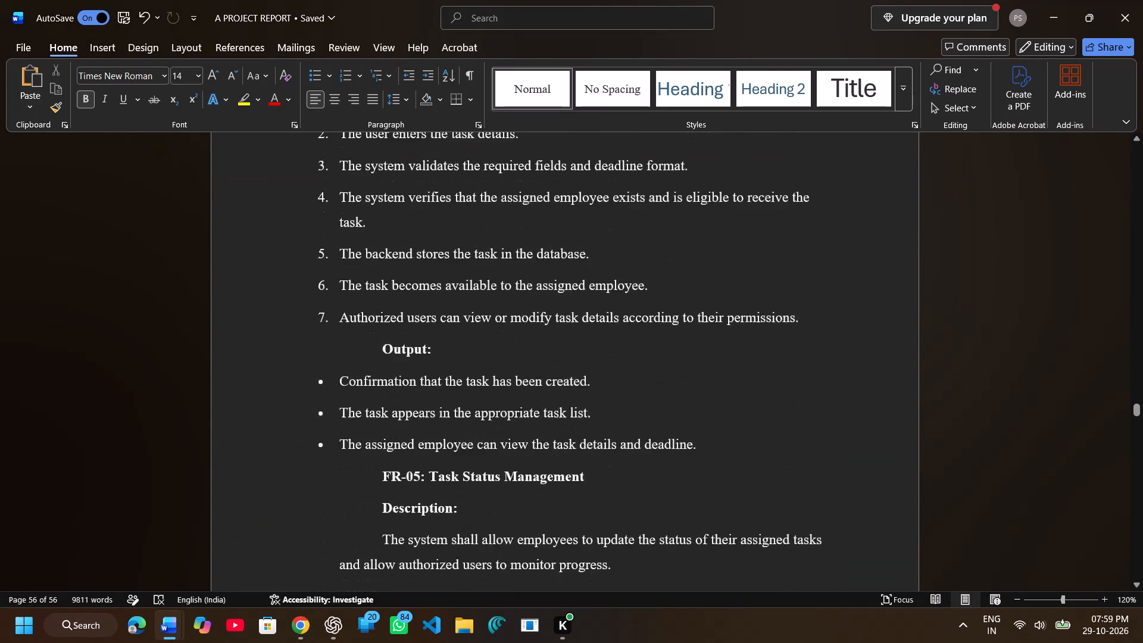
scroll(452, 352, "up", 4)
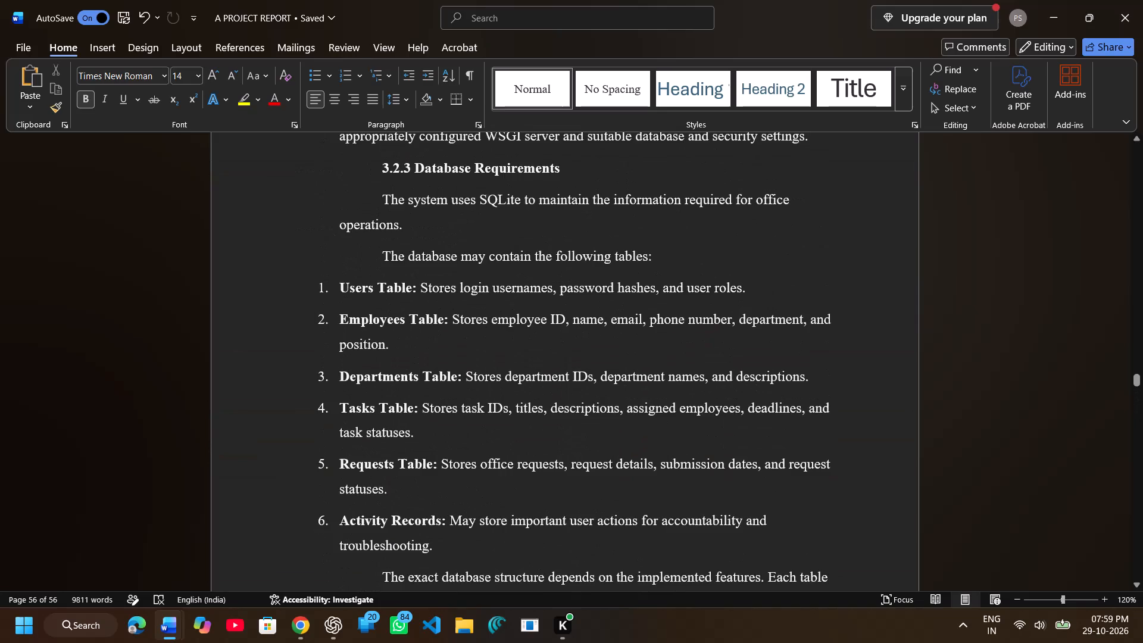
scroll(452, 352, "up", 4)
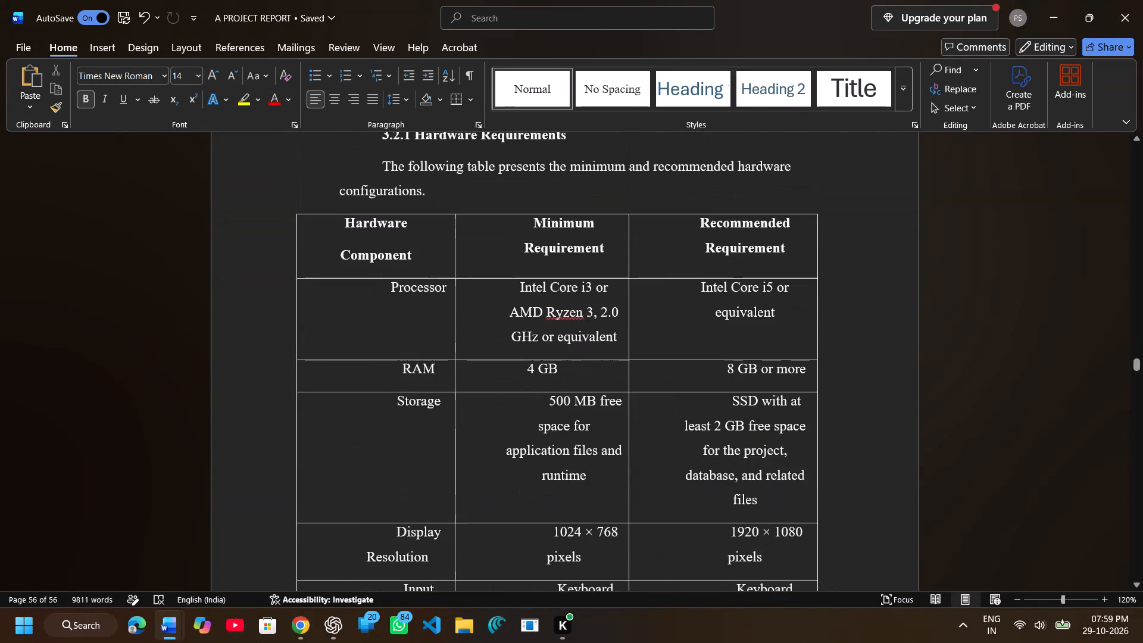
scroll(452, 352, "up", 4)
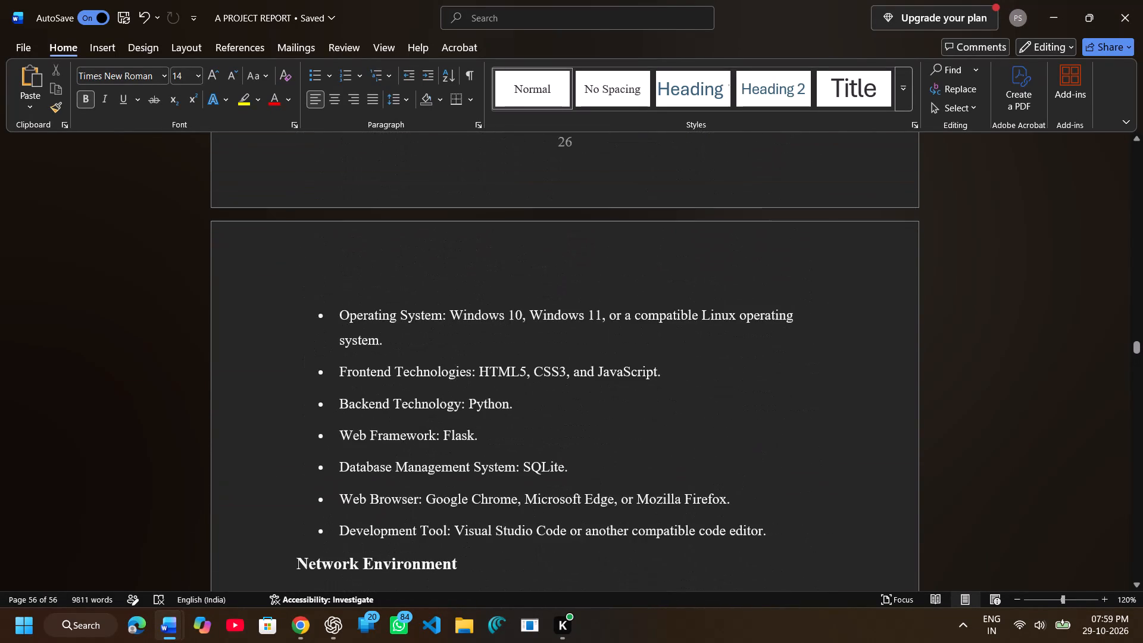
scroll(452, 352, "up", 3)
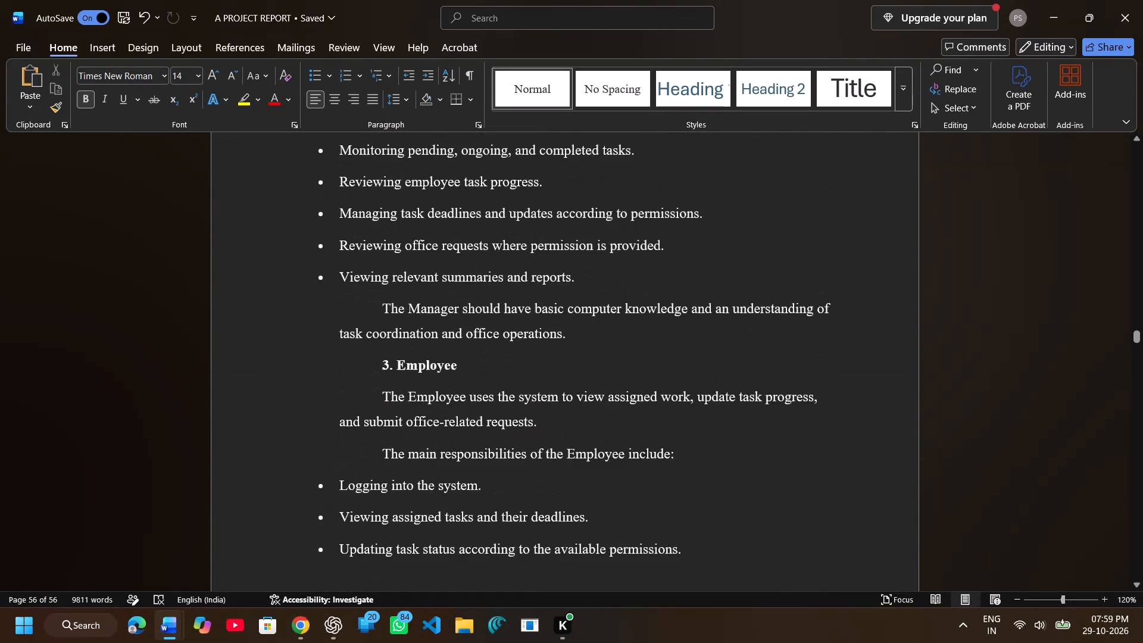
scroll(452, 352, "up", 3)
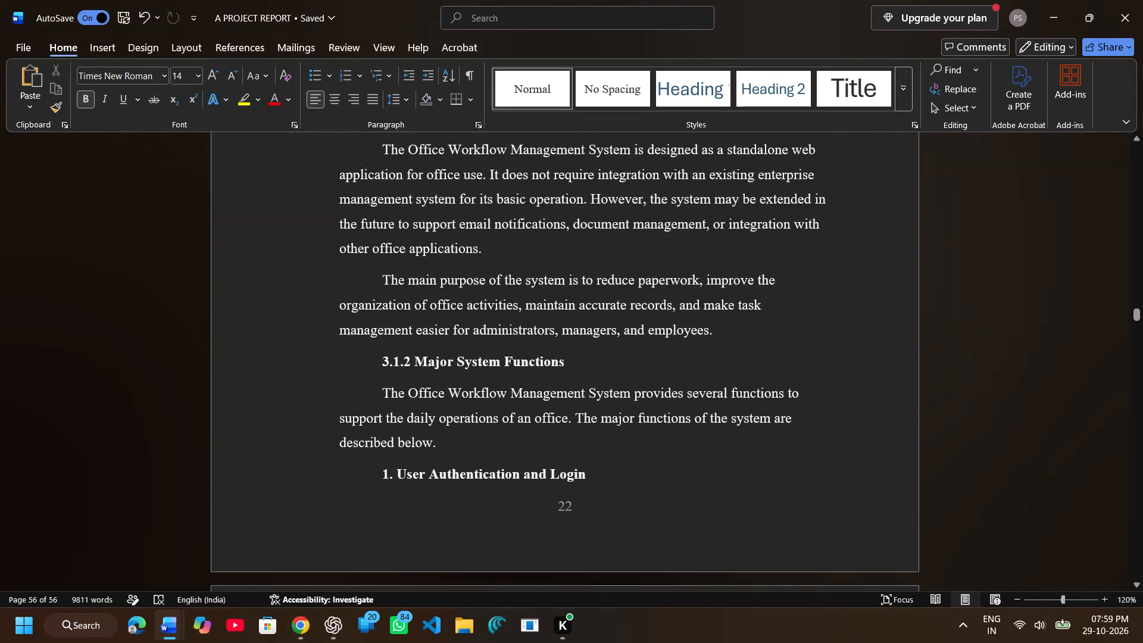
scroll(452, 352, "up", 1)
scroll(452, 352, "down", 3)
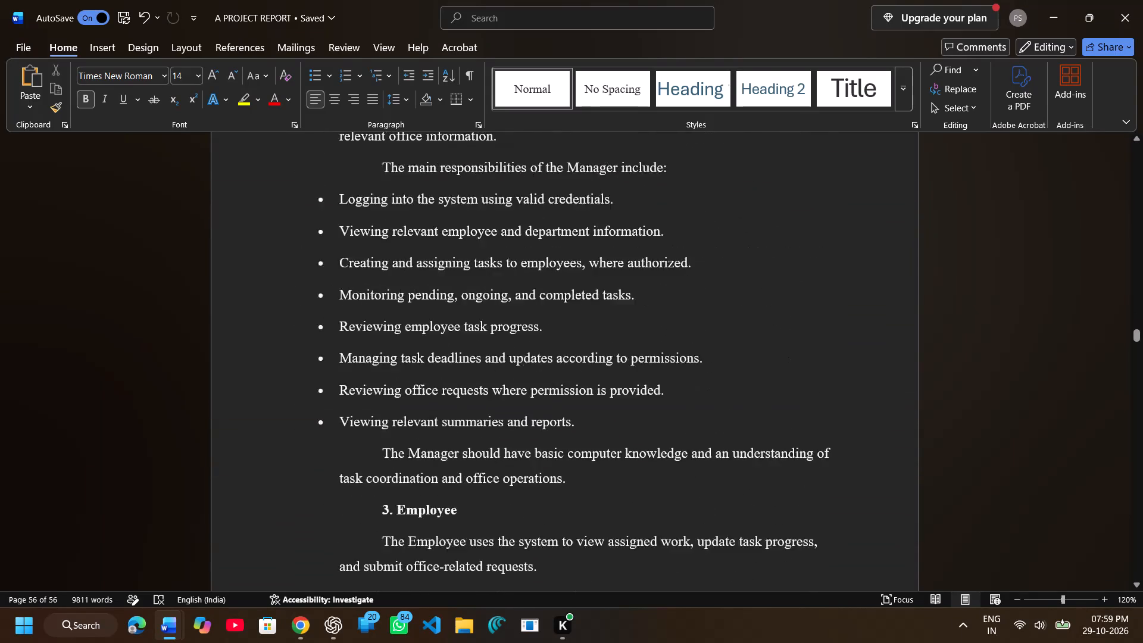
scroll(452, 352, "down", 6)
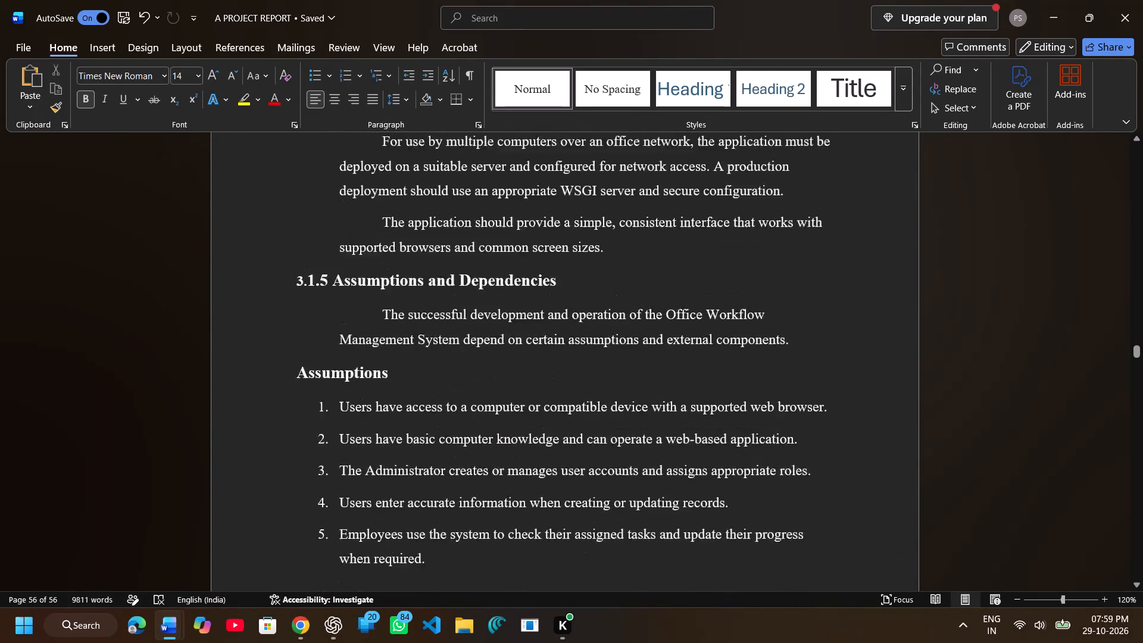
scroll(452, 352, "down", 5)
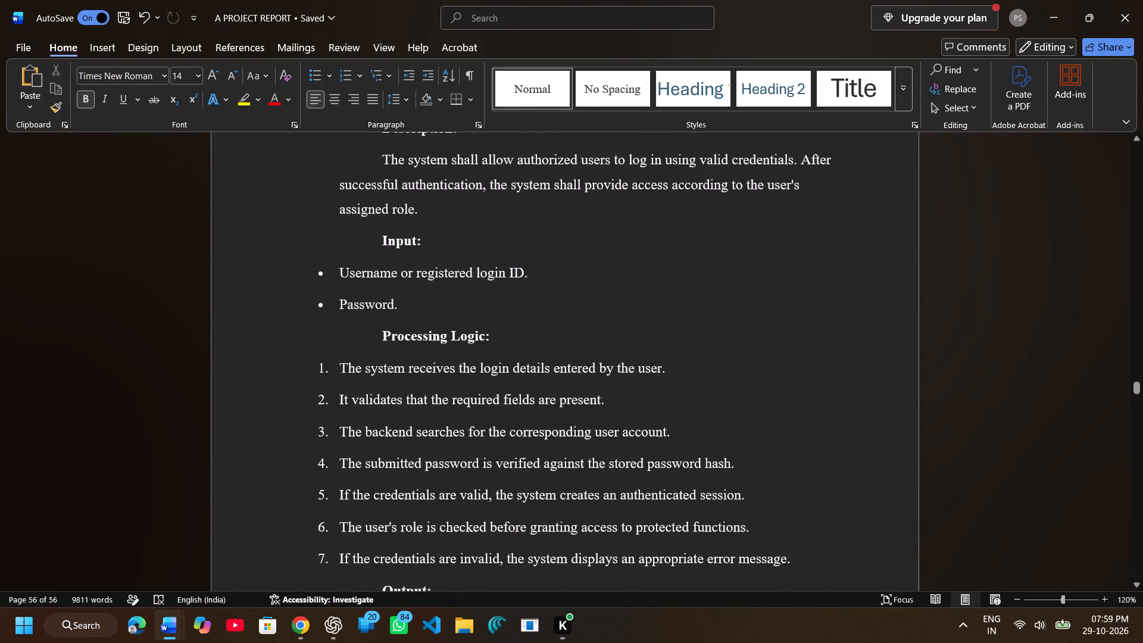
scroll(452, 352, "down", 3)
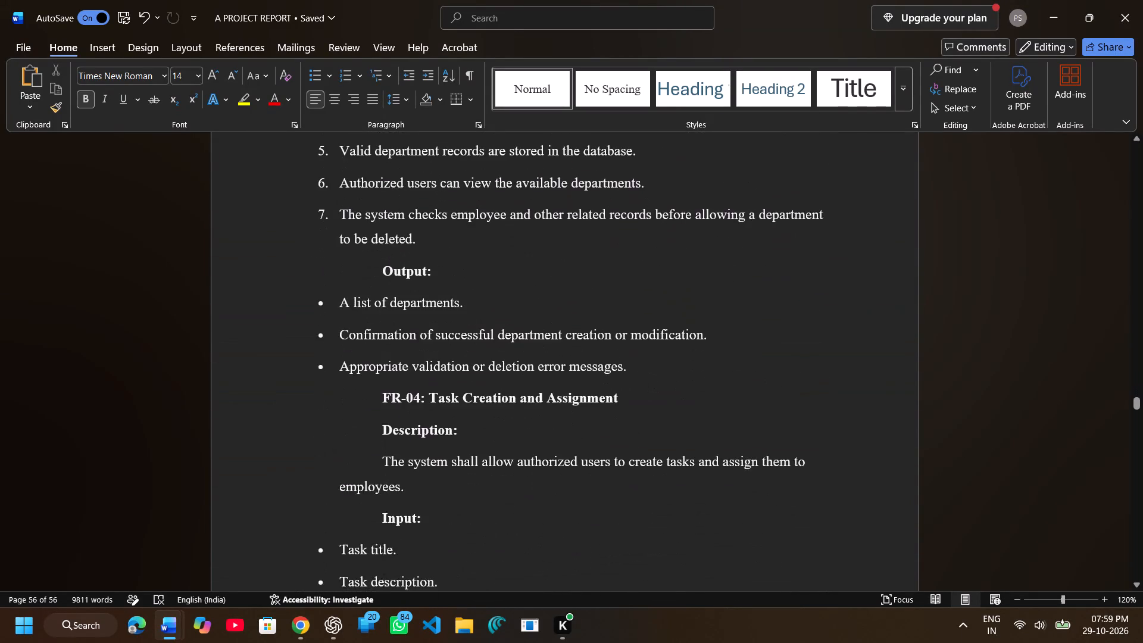
scroll(452, 352, "down", 3)
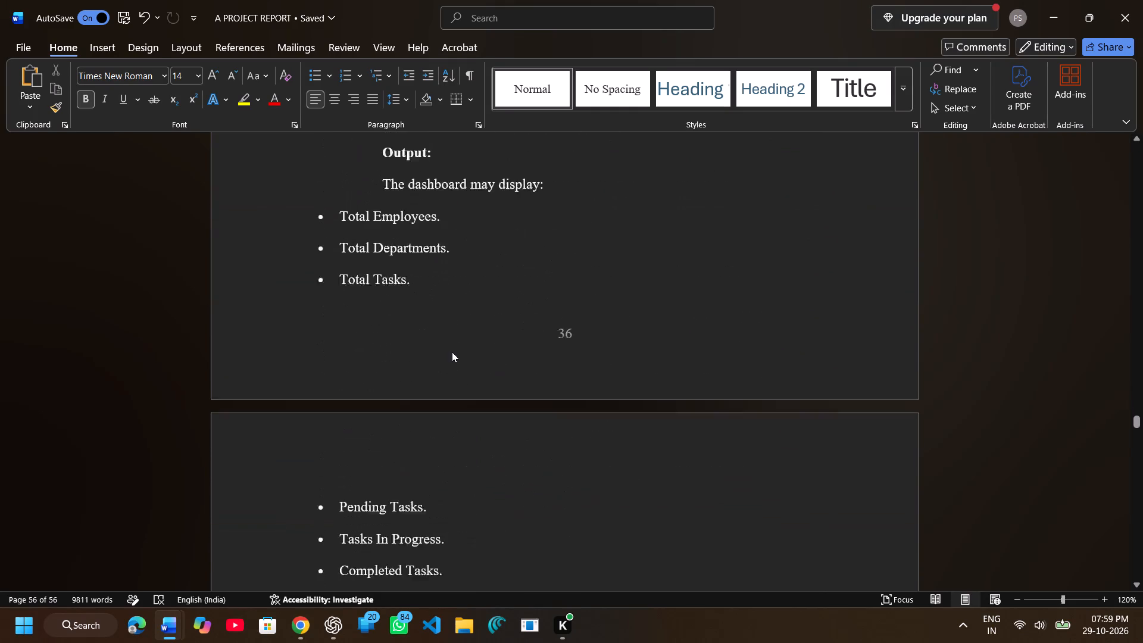
scroll(452, 352, "down", 3)
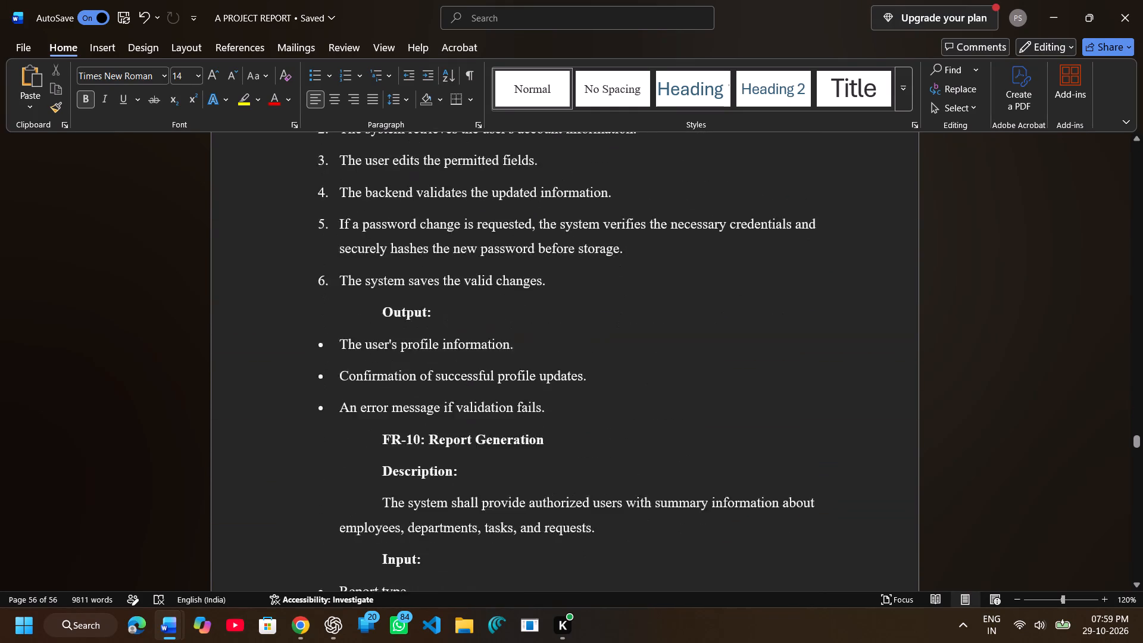
scroll(452, 352, "down", 3)
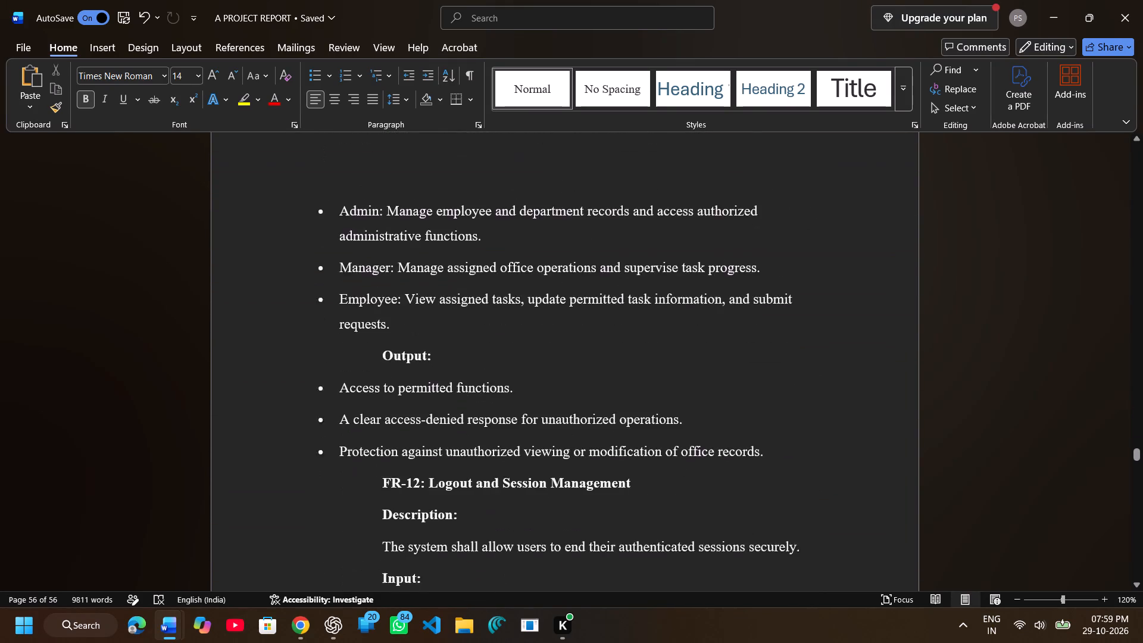
scroll(452, 352, "down", 3)
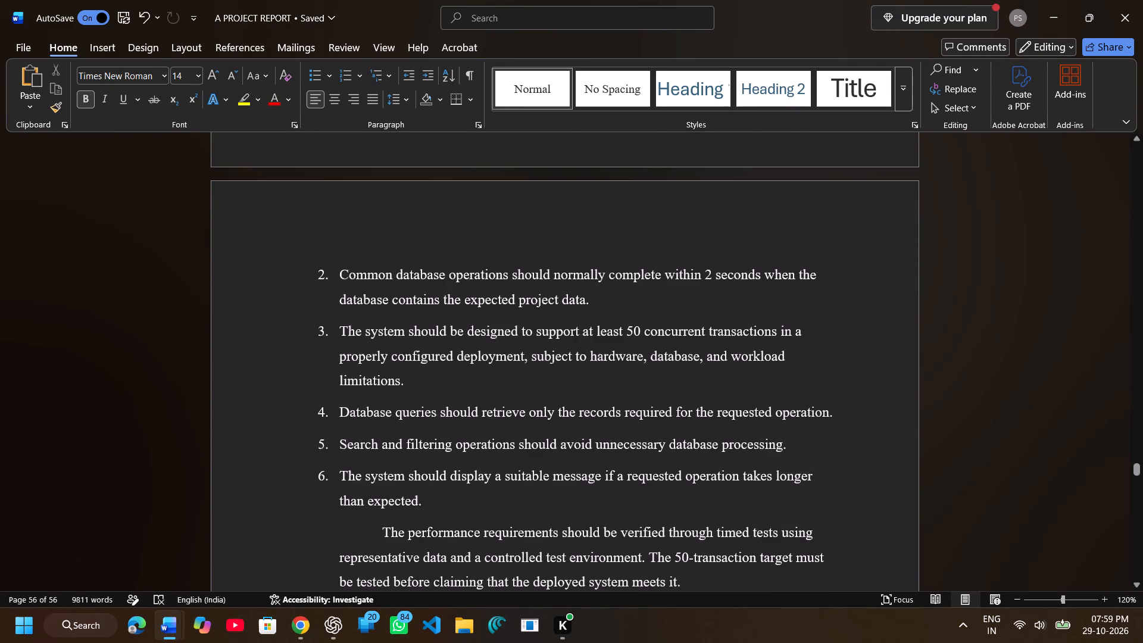
scroll(452, 352, "down", 3)
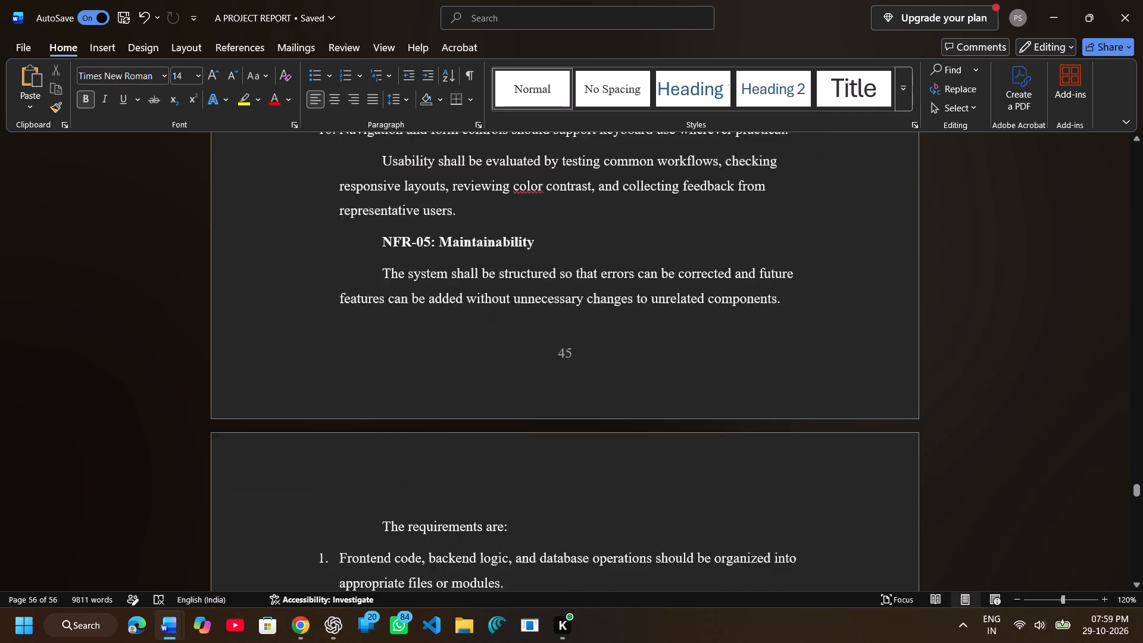
scroll(452, 352, "down", 2)
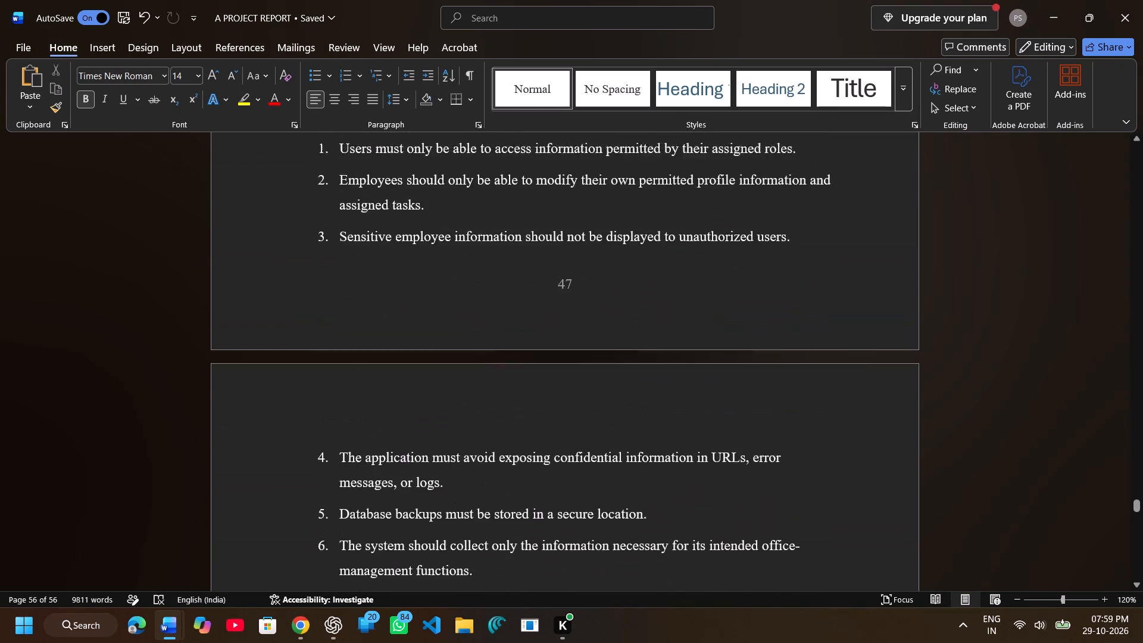
scroll(452, 352, "down", 2)
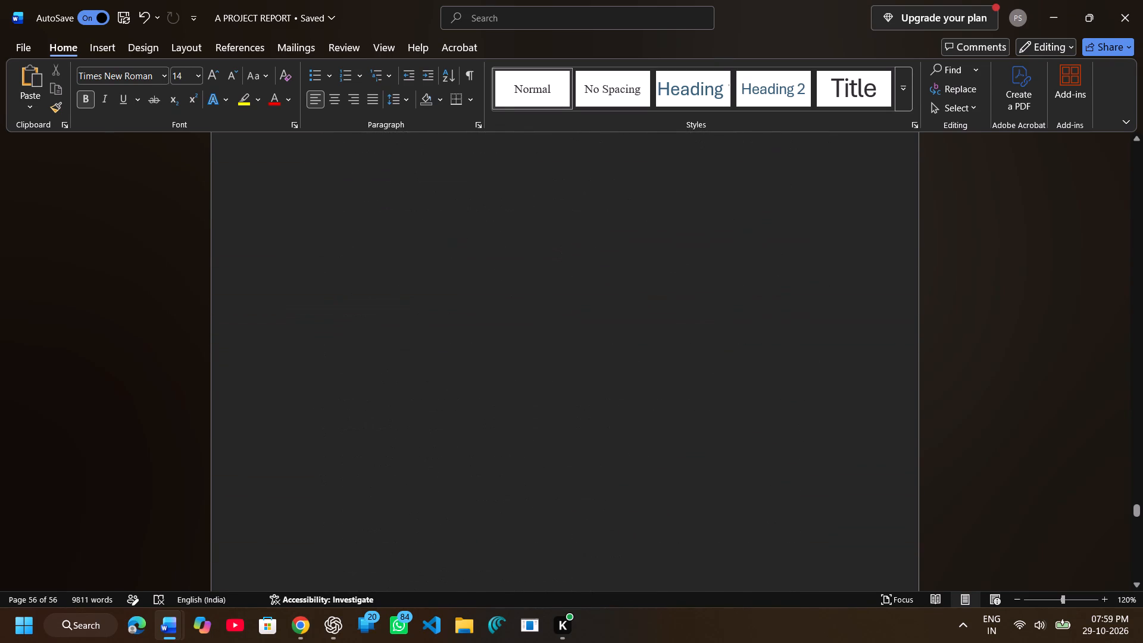
scroll(452, 352, "down", 2)
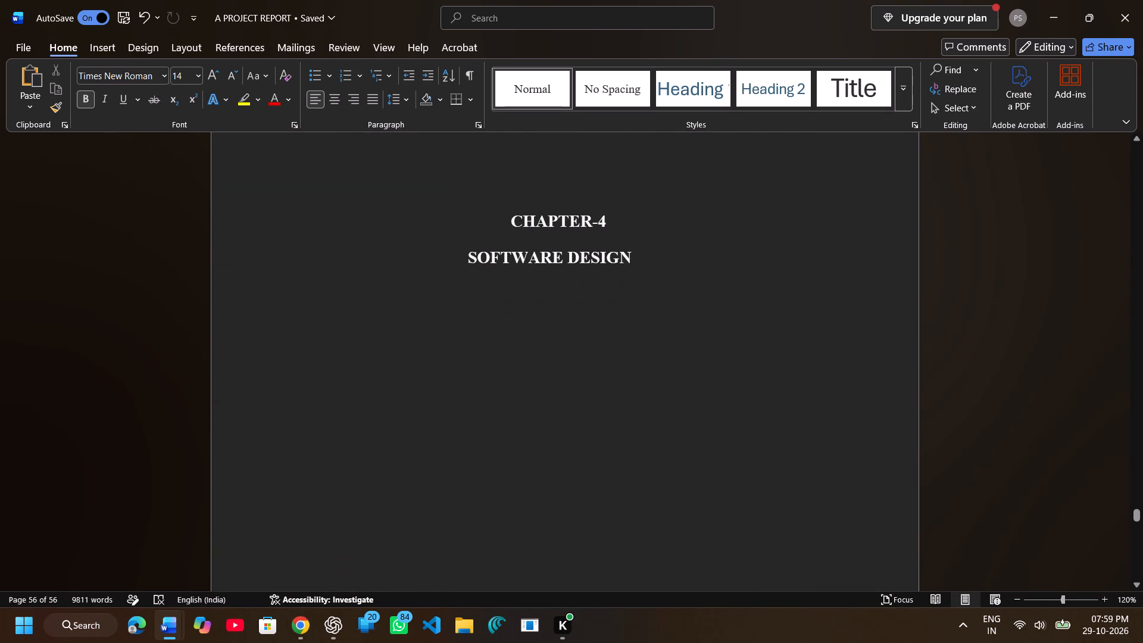
left_click(379, 327)
key("BackSpace")
key("BackSpace")
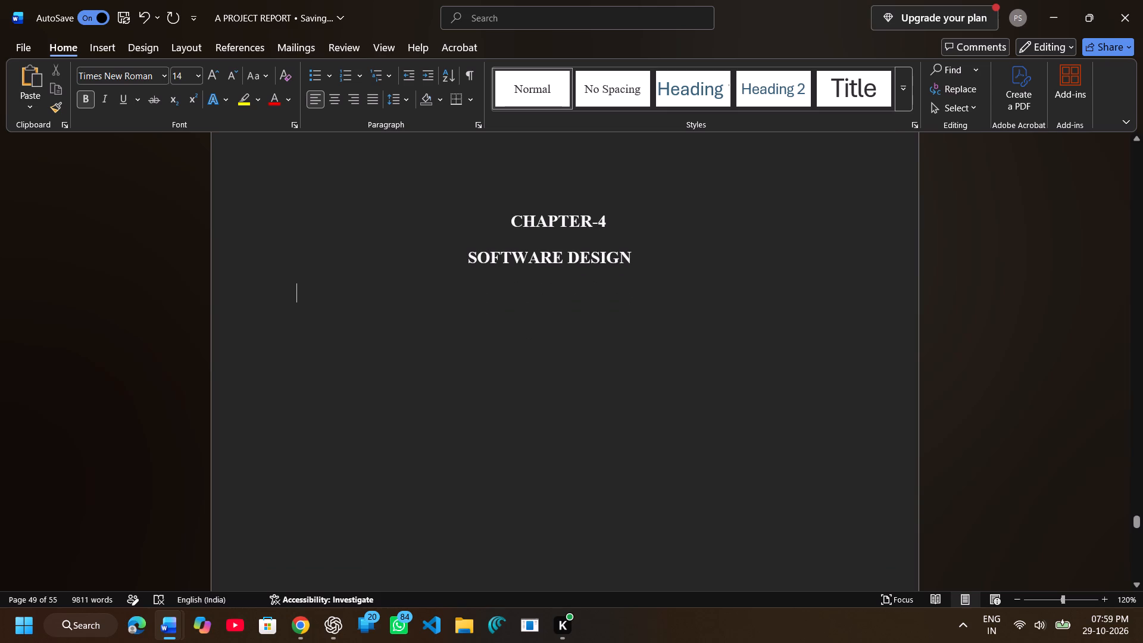
key("ctrl+v")
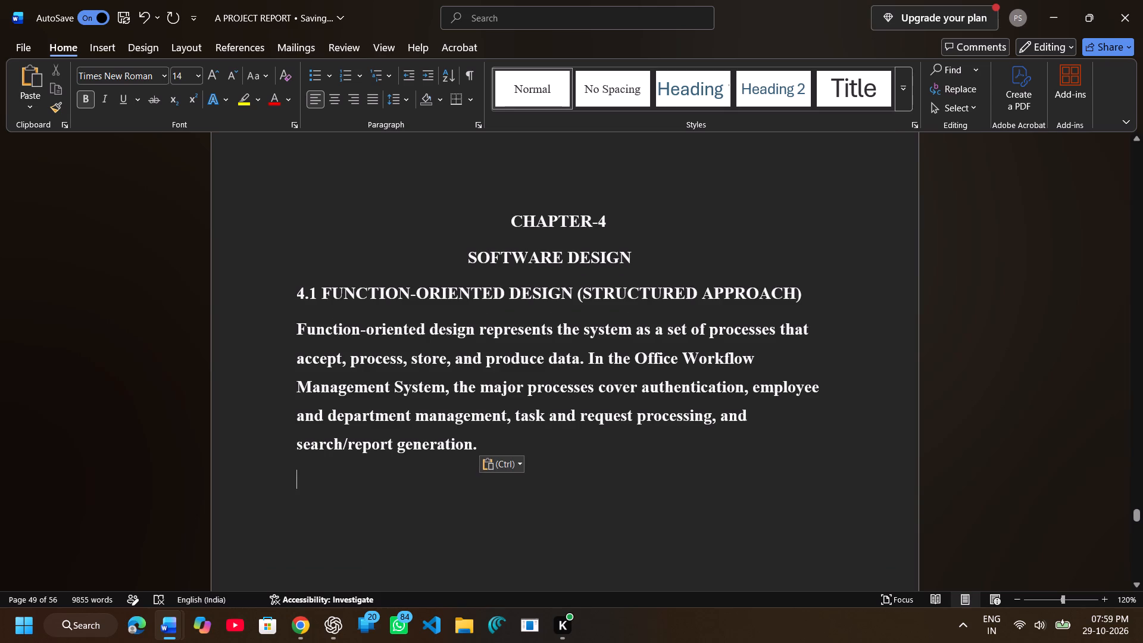
Remove bold from the paragraph under the 4.1 heading and set its font size to 12.
left_click_drag(294, 323, 498, 439)
left_click(513, 414)
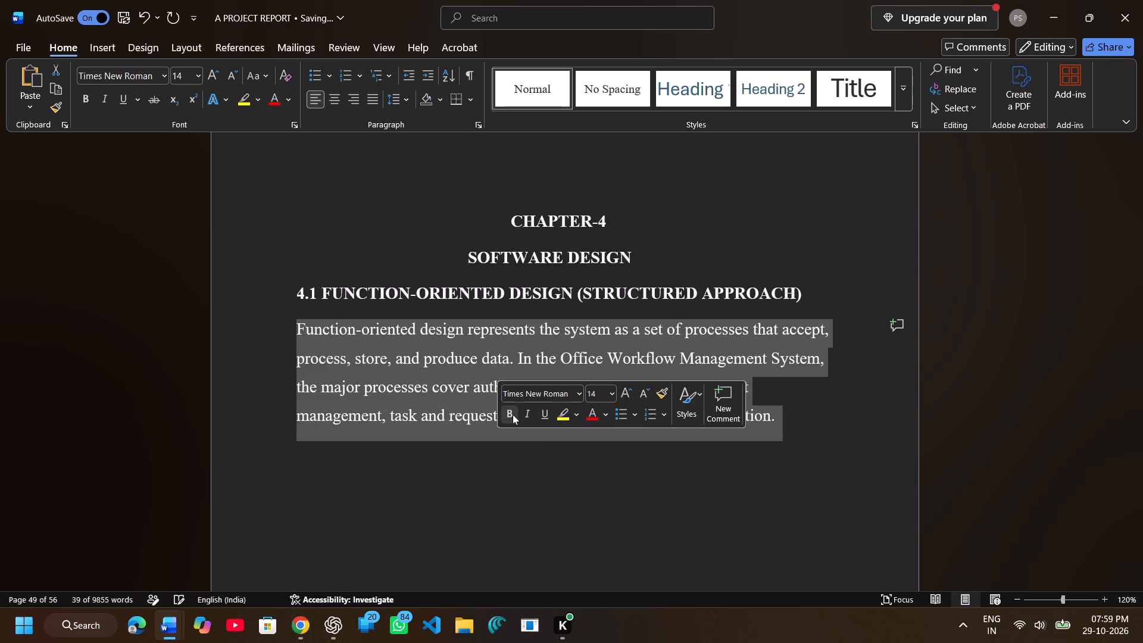
left_click(607, 394)
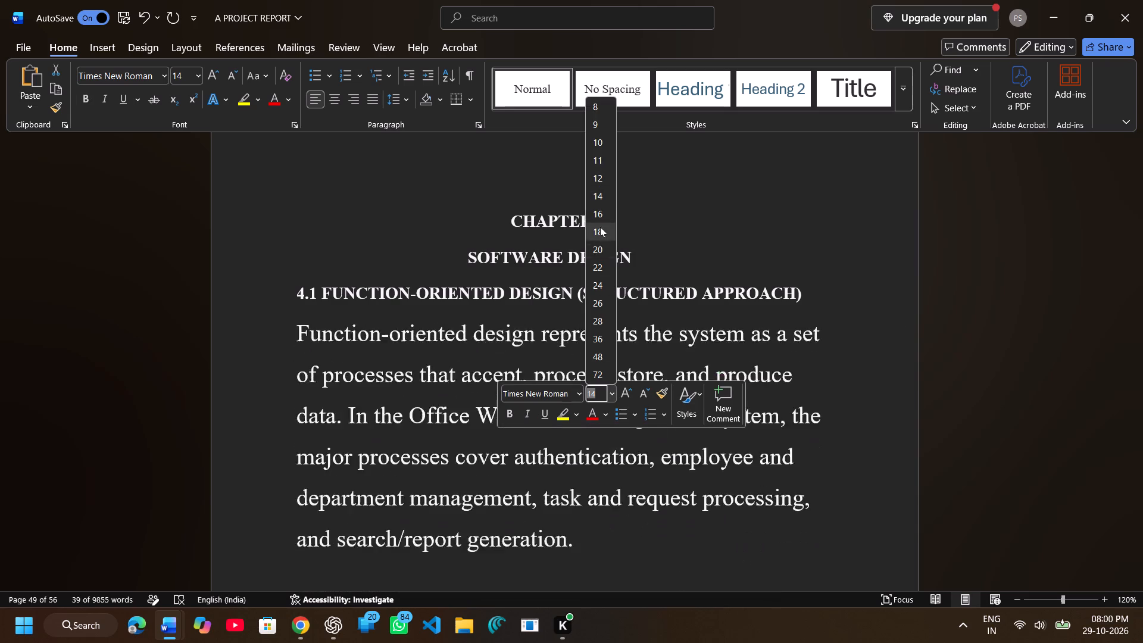
left_click(605, 182)
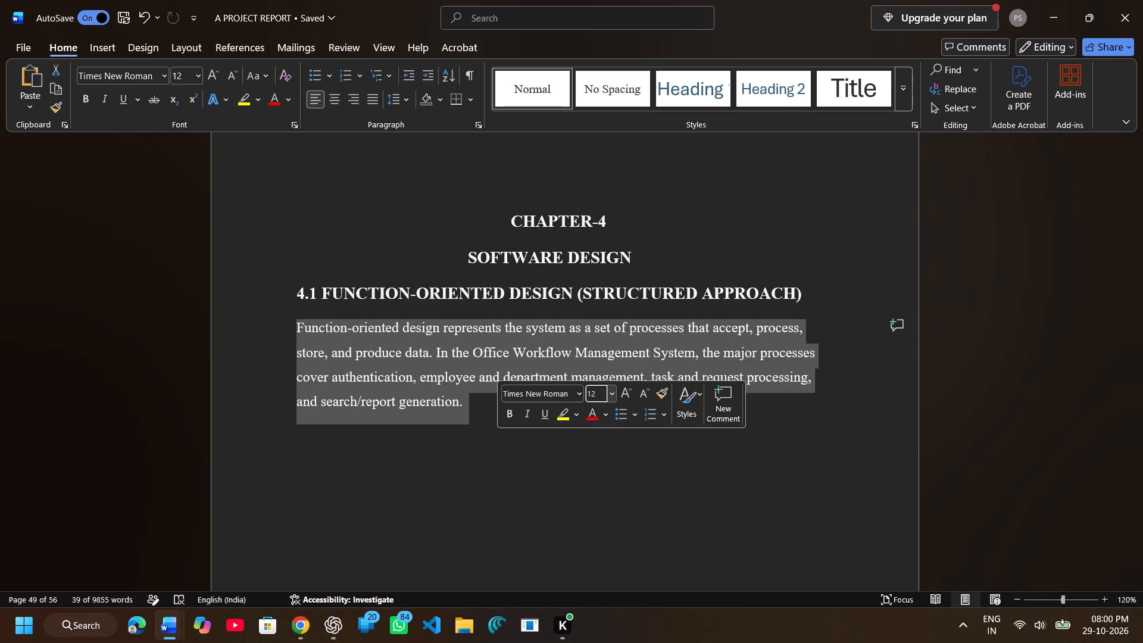
left_click(605, 182)
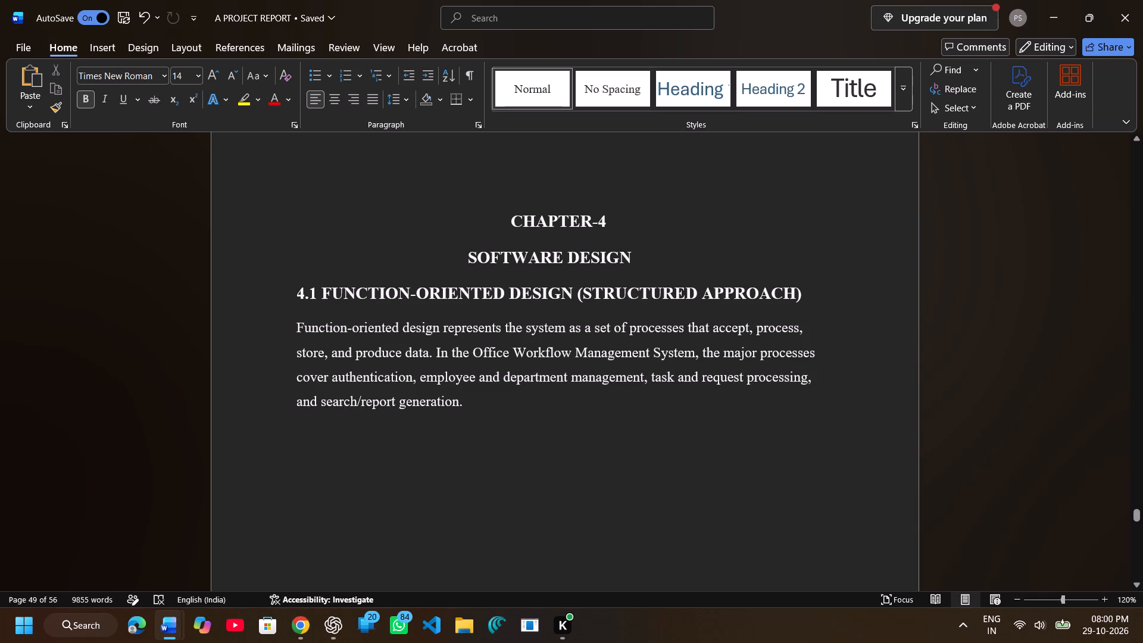
left_click(467, 438)
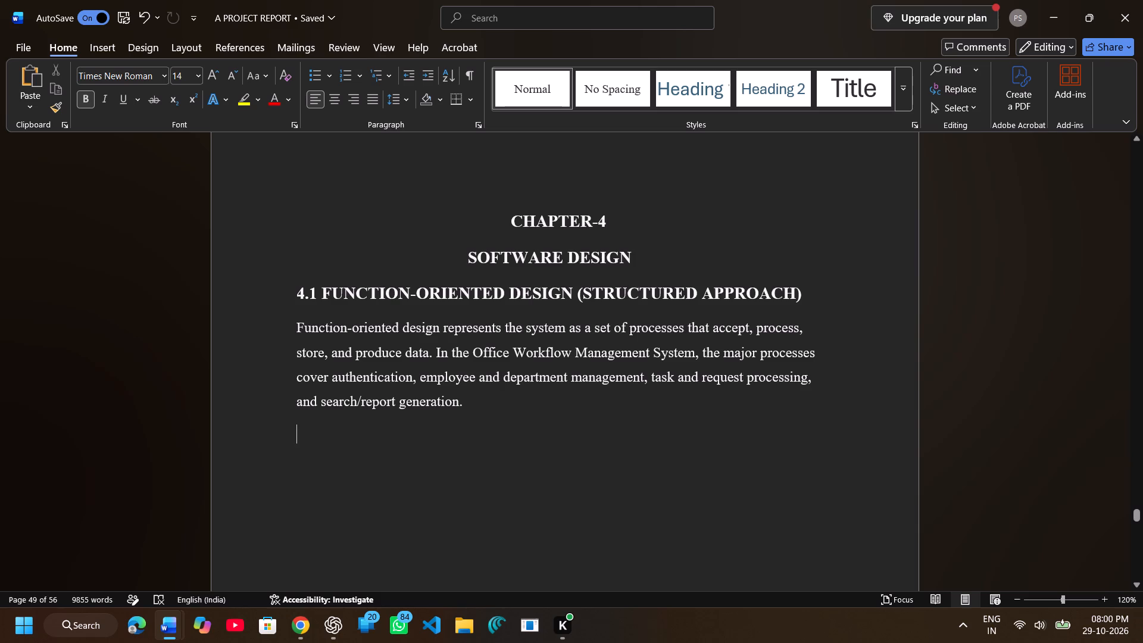